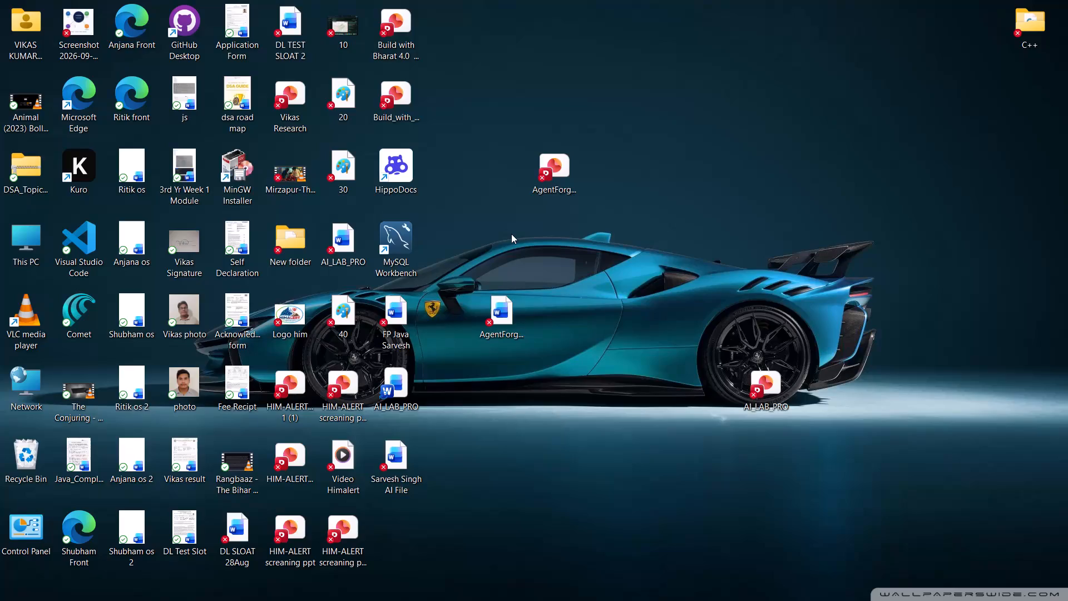
Open the FP Java Sarvesh Word document from the desktop and look over its cover page.
double_click(404, 319)
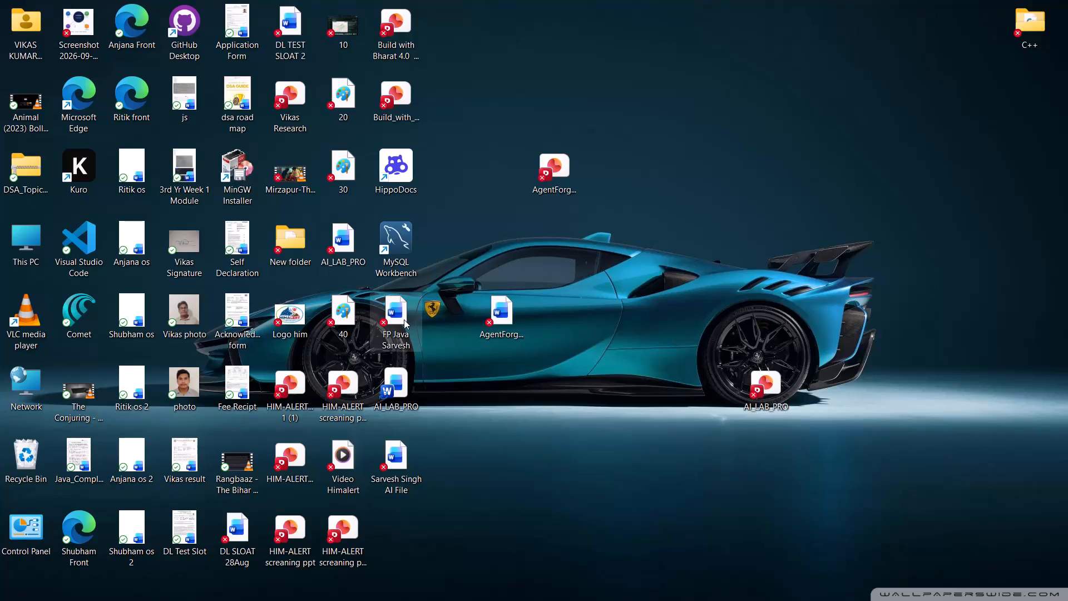
scroll(404, 319, down, 1)
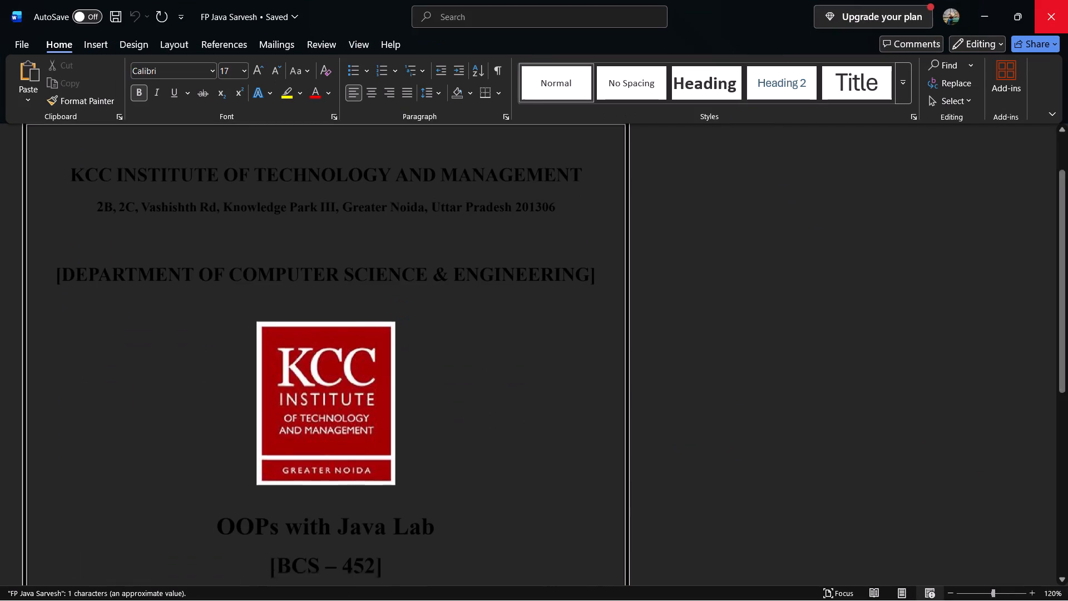
scroll(404, 319, down, 1)
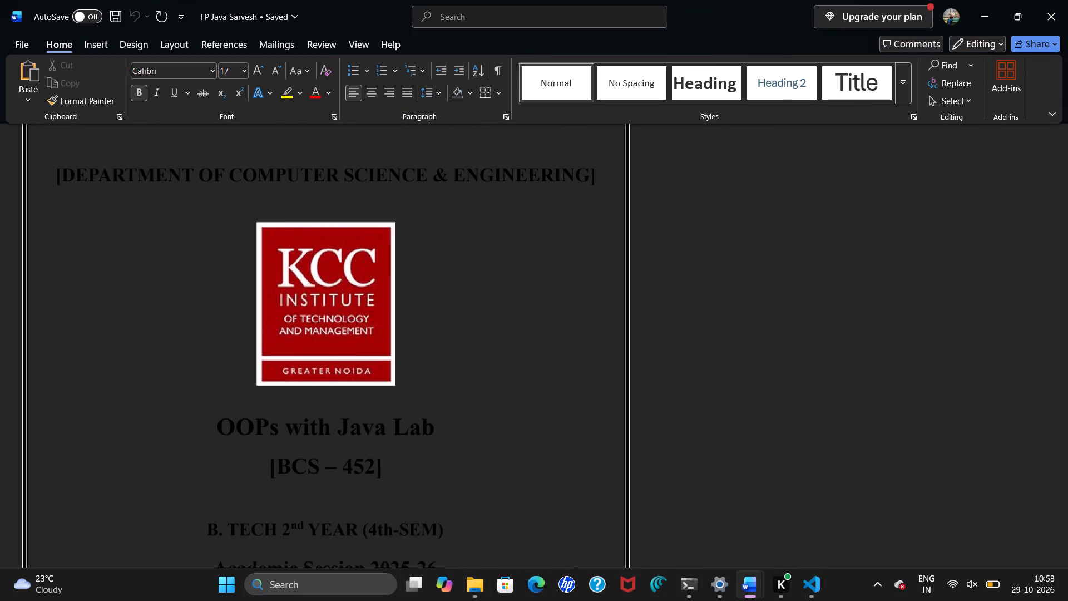
Switch to PowerPoint and open the recent FP Java Sarvesh presentation stored in Downloads.
click(338, 585)
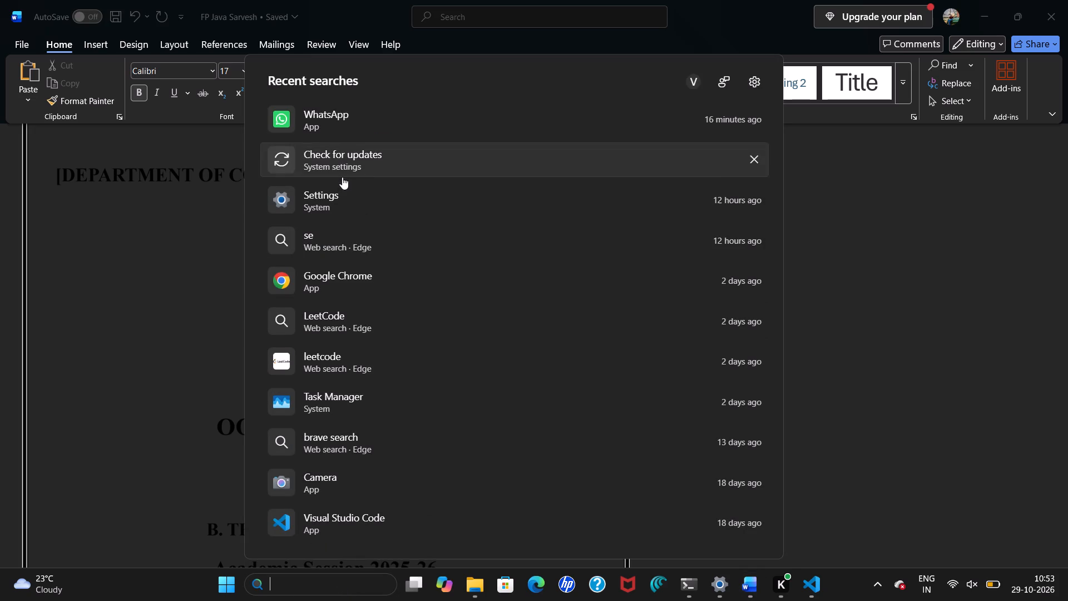
text(ppt)
key(Return)
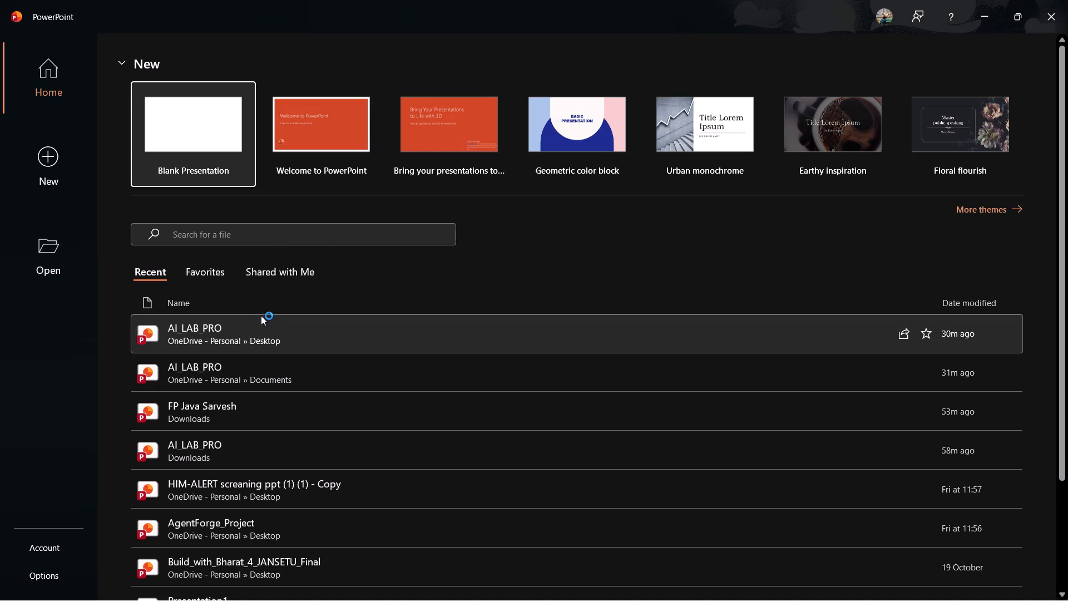
click(237, 395)
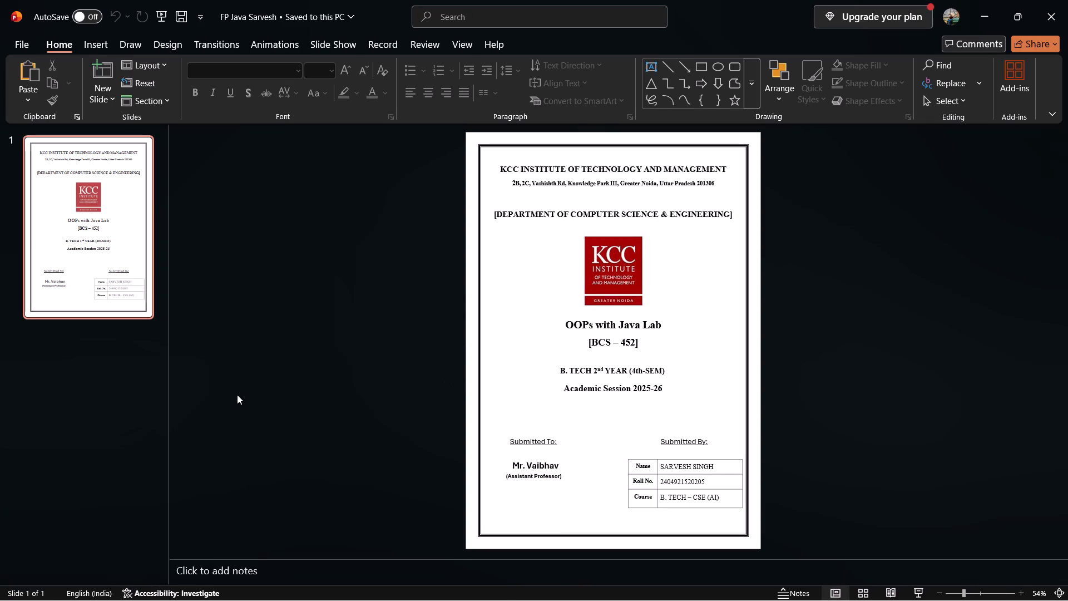
Begin editing the OOPs with Java Lab title in the cover slide's central text box.
ctrl+scroll(622, 371, up, 1)
scroll(622, 371, up, 1)
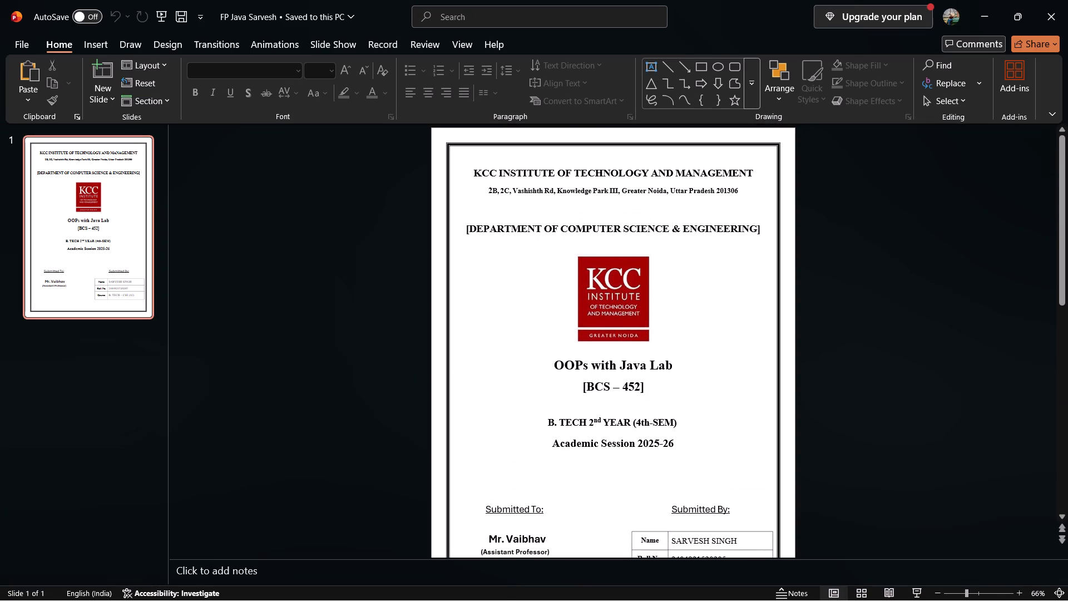
click(670, 370)
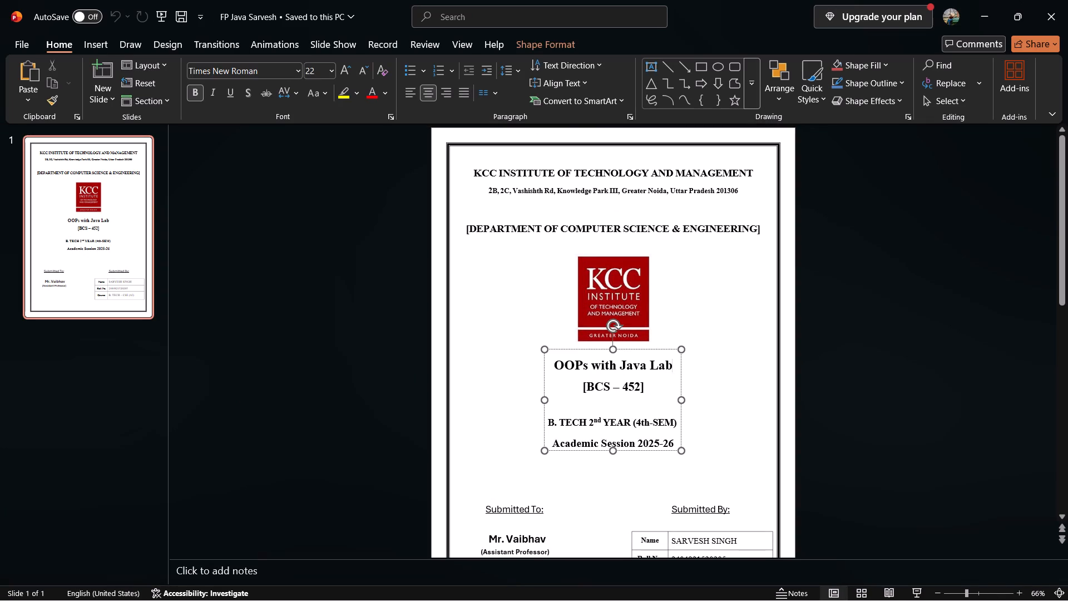
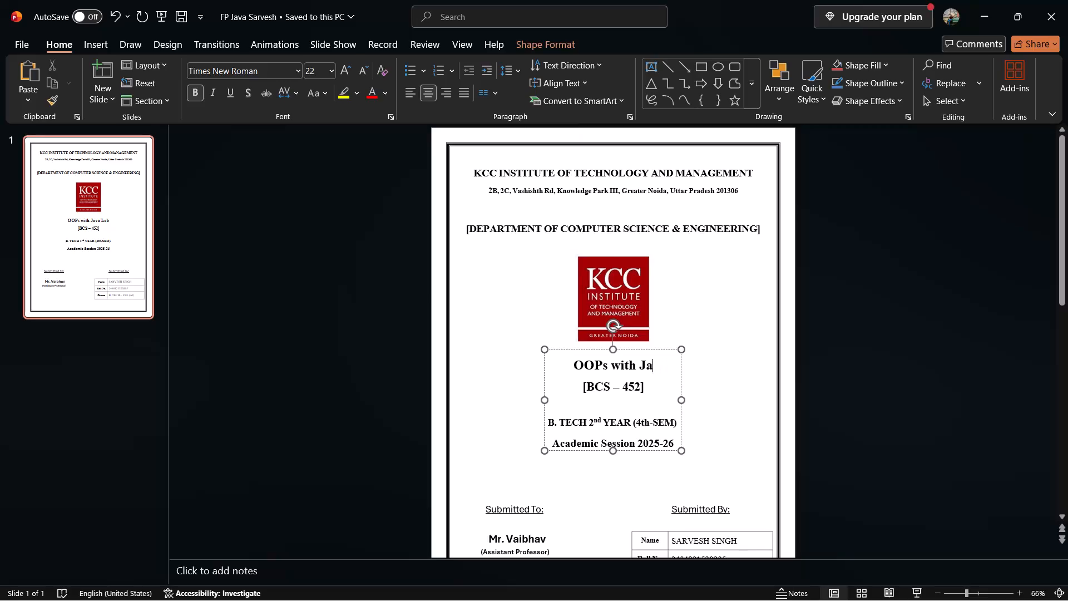
Replace the OOPs with Java Lab title on the cover slide with ARTIFICIAL INTELLIGENCE.
key(BackSpace)
key(BackSpace)
key(BackSpace)
key(BackSpace)
key(BackSpace)
key(BackSpace)
key(BackSpace)
key(BackSpace)
key(BackSpace)
key(BackSpace)
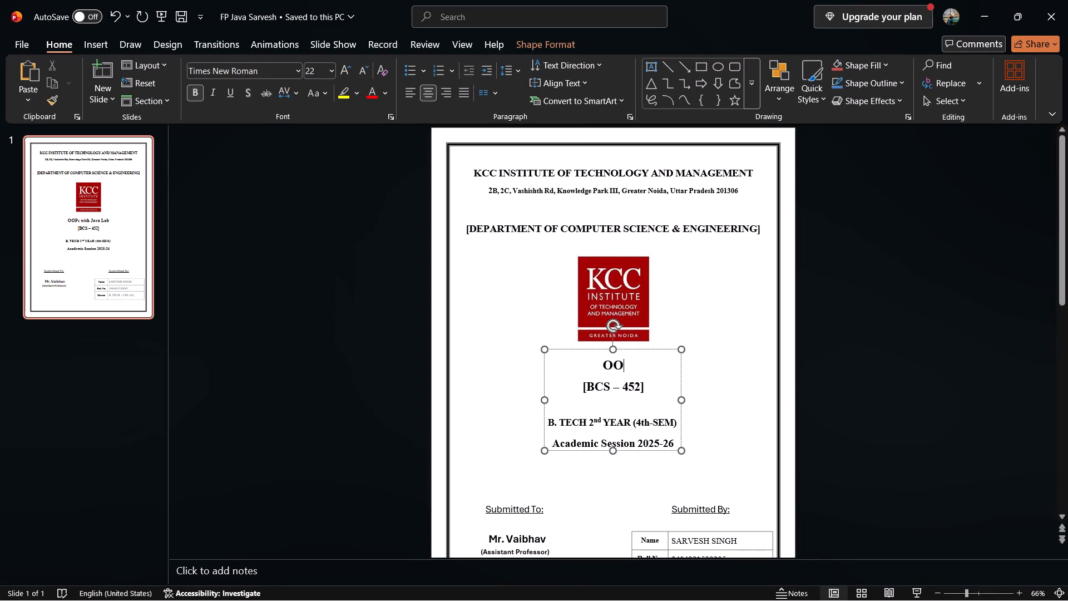
key(BackSpace)
key(BackSpace)
text(ART)
text(IFIVIS)
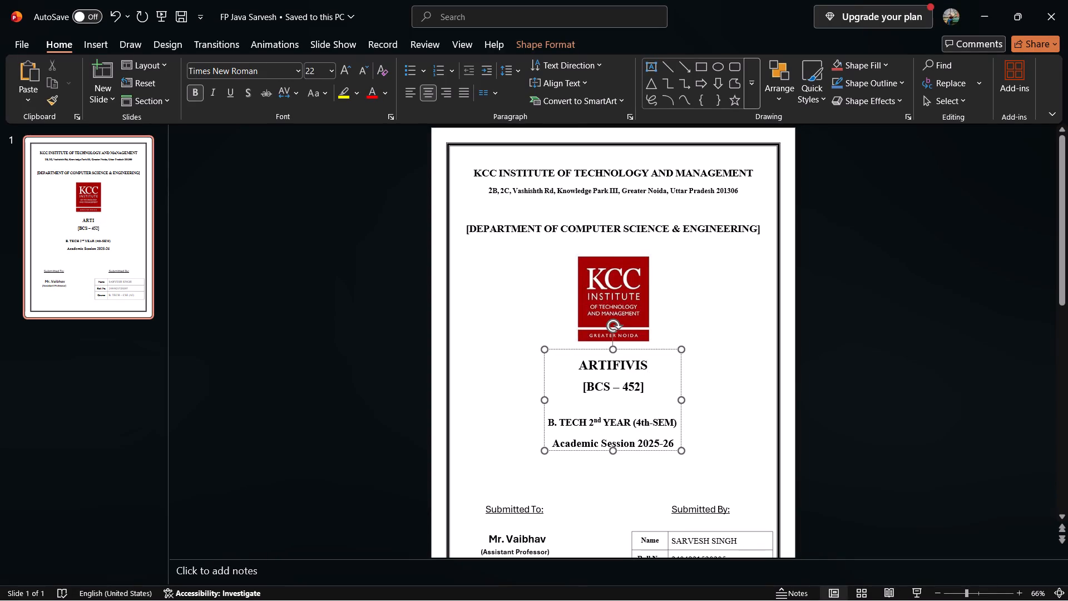
key(BackSpace)
key(BackSpace)
key(BackSpace)
text(CIO)
key(BackSpace)
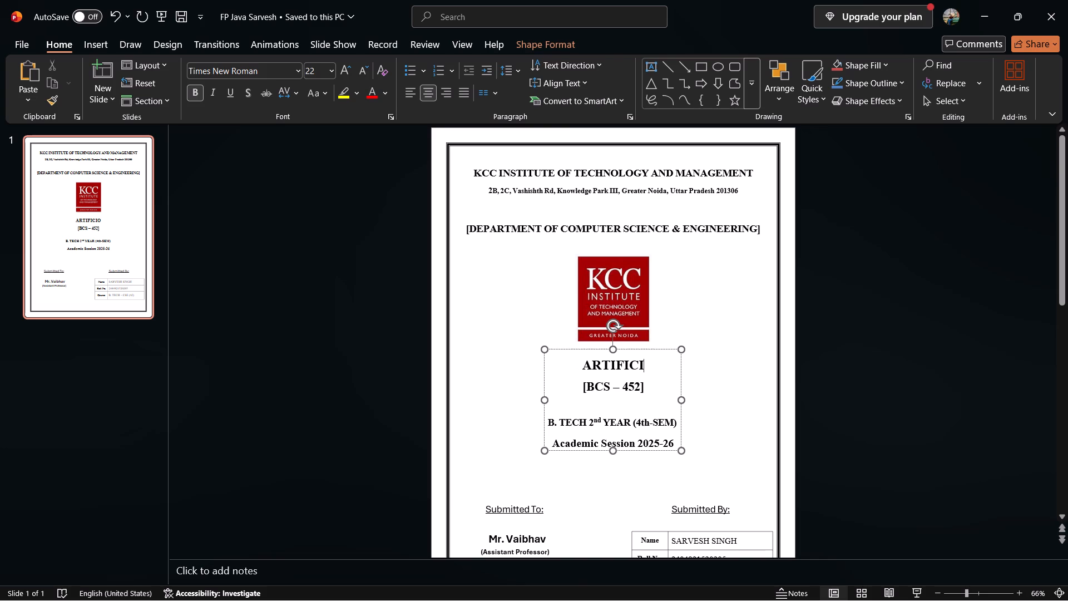
text(AL INTELL)
text(IGENCE)
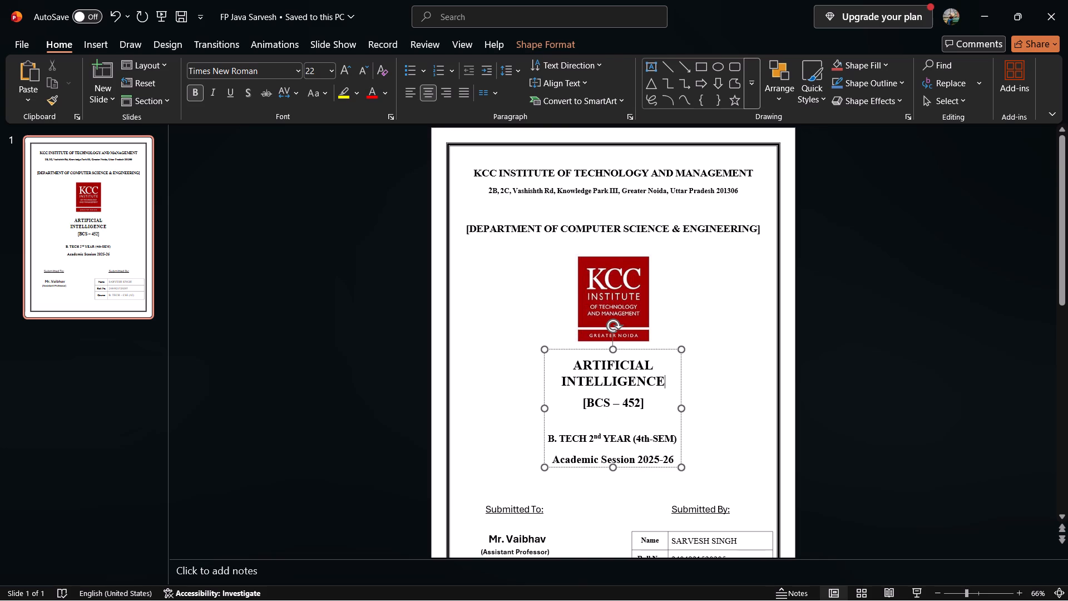
Change the bracketed course code below the title to BCAI-551.
click(635, 402)
key(Right)
key(Right)
key(BackSpace)
key(ctrl+z)
key(Left)
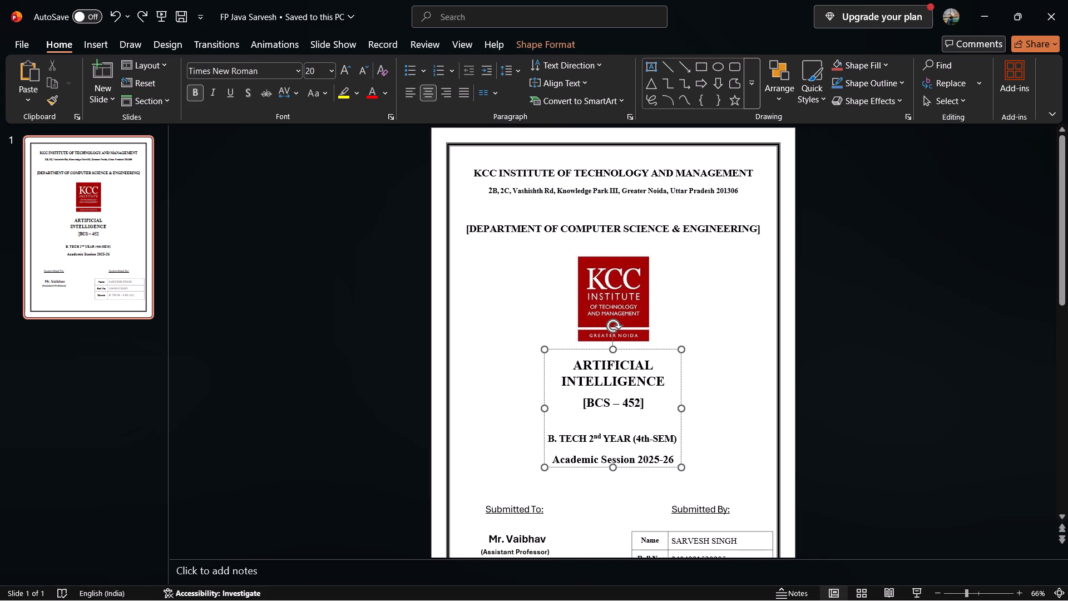
key(BackSpace)
key(BackSpace)
key(BackSpace)
key(BackSpace)
key(BackSpace)
key(BackSpace)
key(BackSpace)
key(BackSpace)
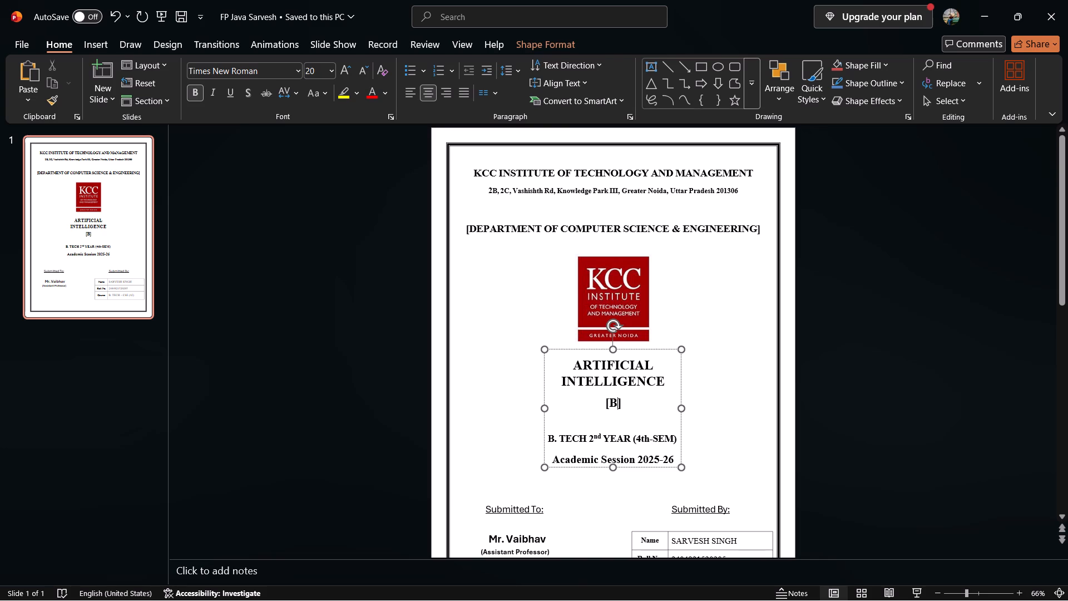
key(c)
text(AI)
key(minus)
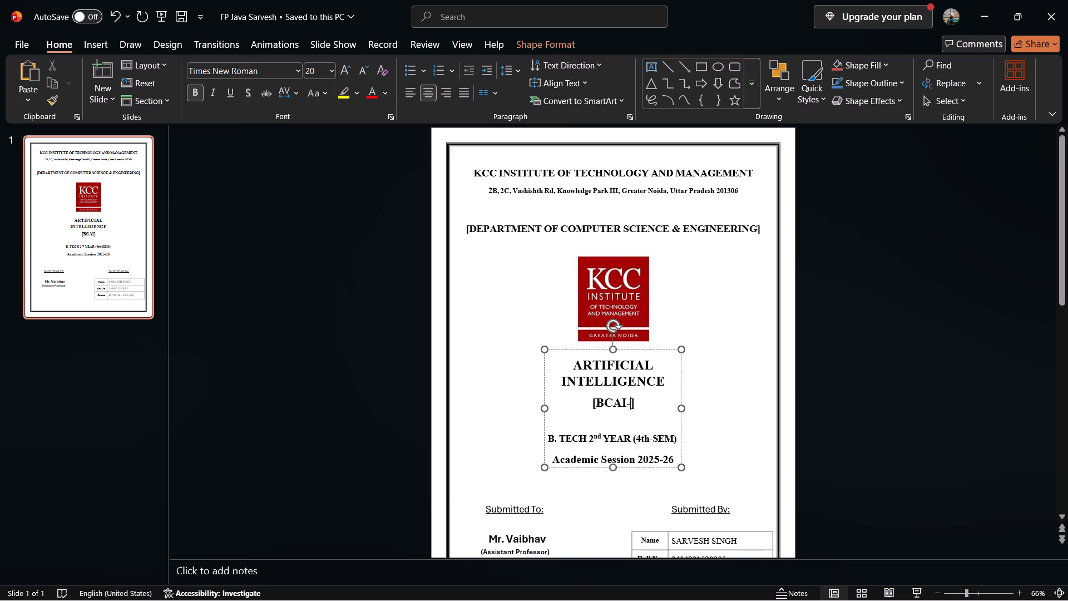
text(551)
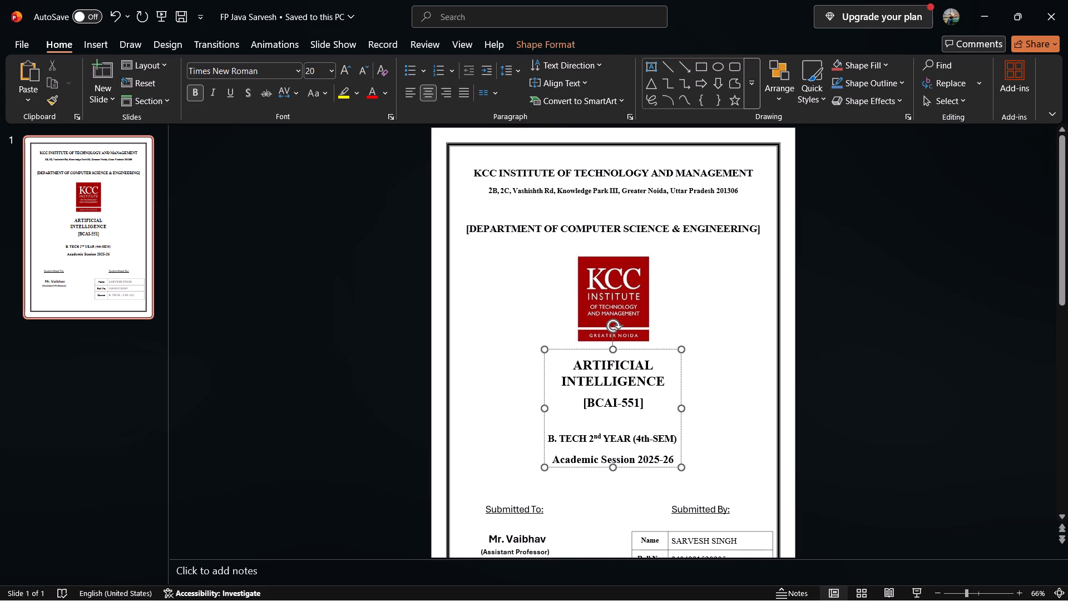
Append LAB FILE to the ARTIFICIAL INTELLIGENCE title.
click(668, 378)
key(space)
text(LAB FILE)
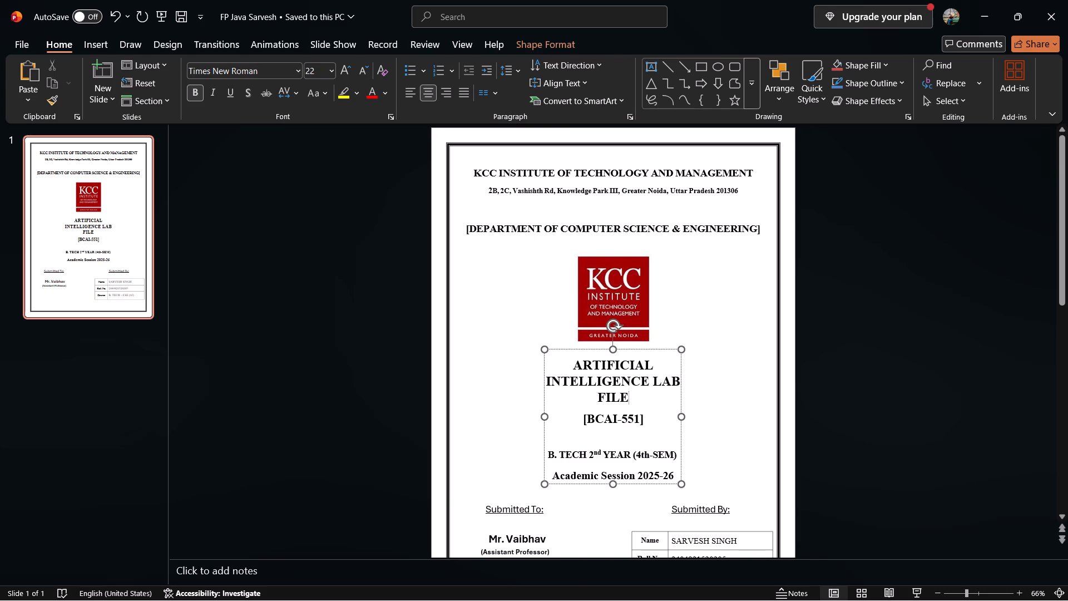
Change the year in the B. TECH line to 3rd, keeping the ordinal suffix in lowercase superscript.
click(595, 456)
key(BackSpace)
key(3)
key(Right)
key(BackSpace)
key(r)
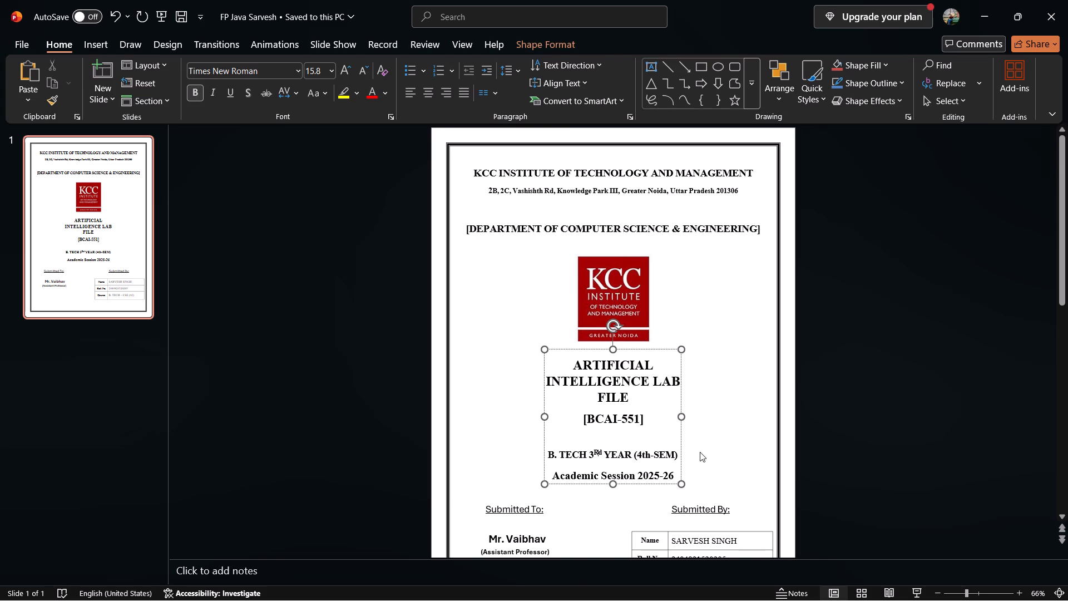
key(BackSpace)
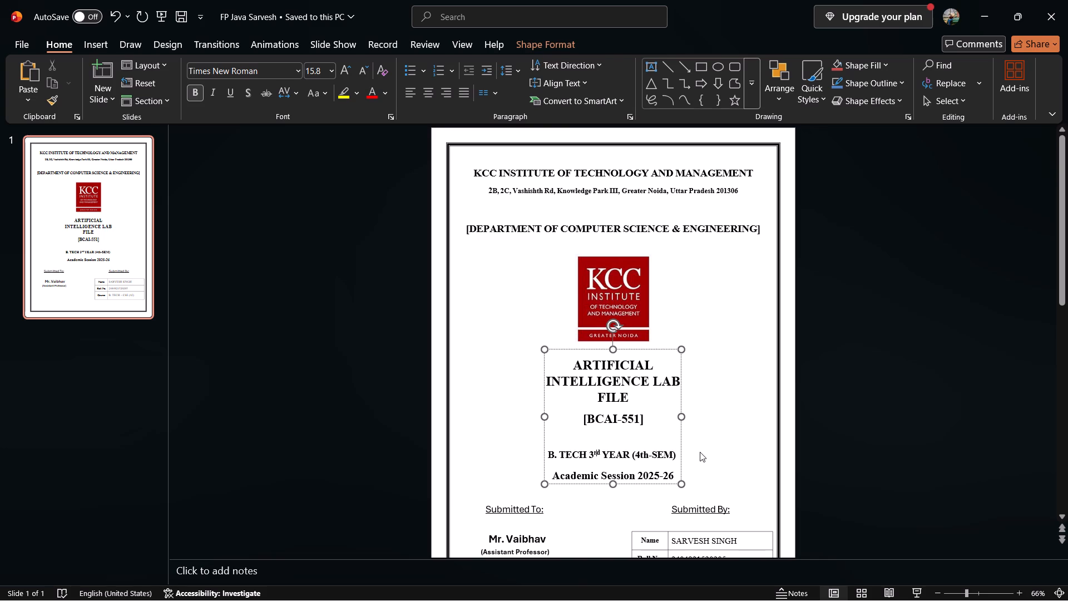
Change the semester in the B. TECH line to 5th-SEM.
key(Right)
key(Right)
key(Right)
key(Right)
key(Right)
key(Right)
key(Right)
key(Right)
key(Right)
key(BackSpace)
key(5)
Set the Academic Session line to 2026-27.
key(Down)
key(Right)
key(Right)
key(Right)
key(Right)
key(BackSpace)
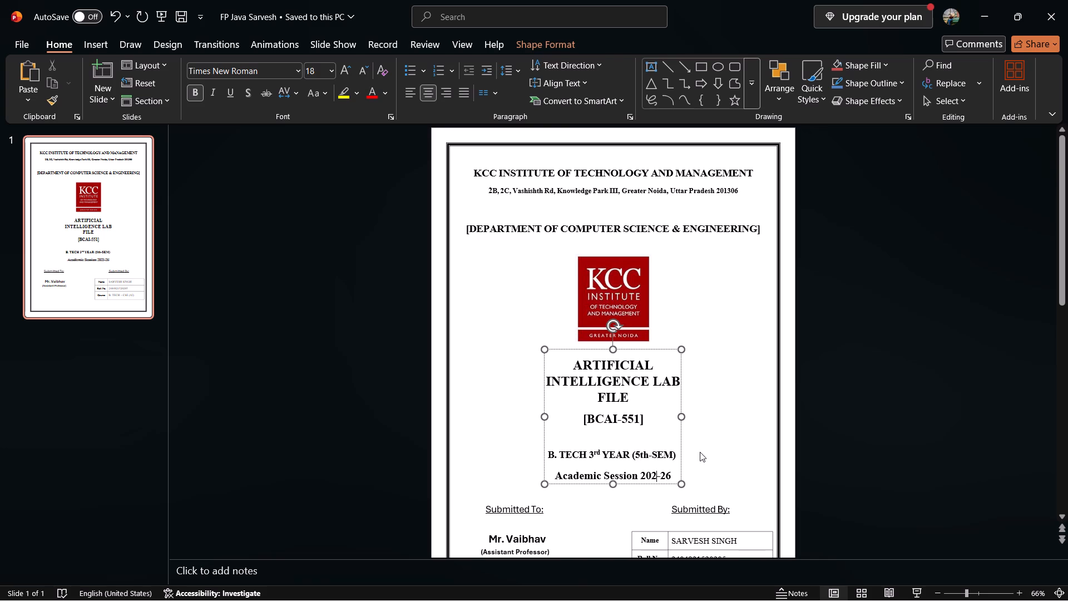
key(6)
key(Right)
key(Right)
key(Right)
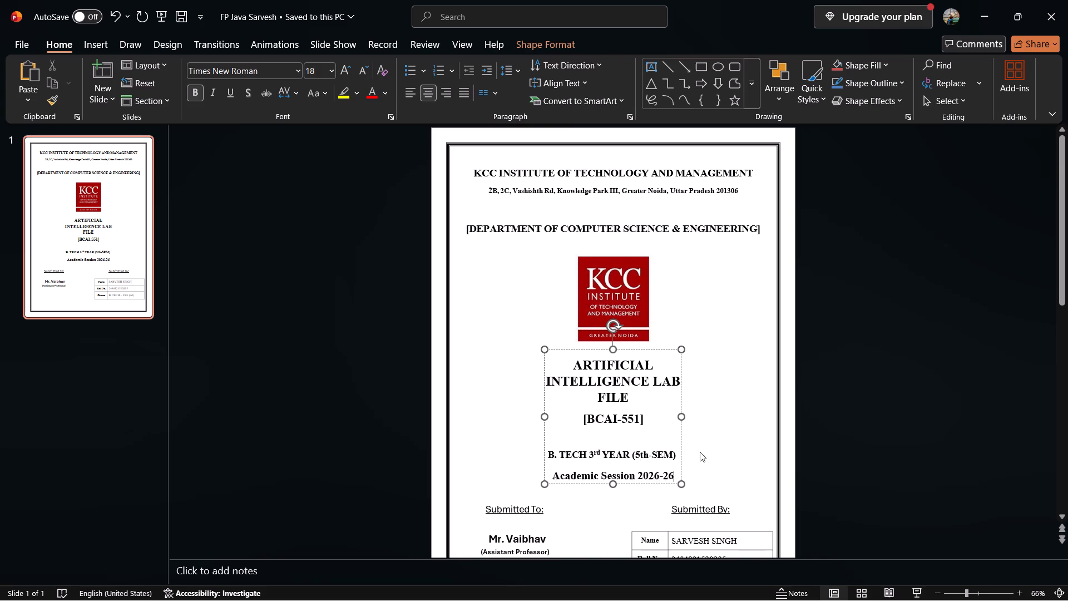
key(7)
key(BackSpace)
key(BackSpace)
key(7)
Widen the central text box on both sides so the ARTIFICIAL INTELLIGENCE LAB FILE title fits on one line.
drag(683, 417, 740, 413)
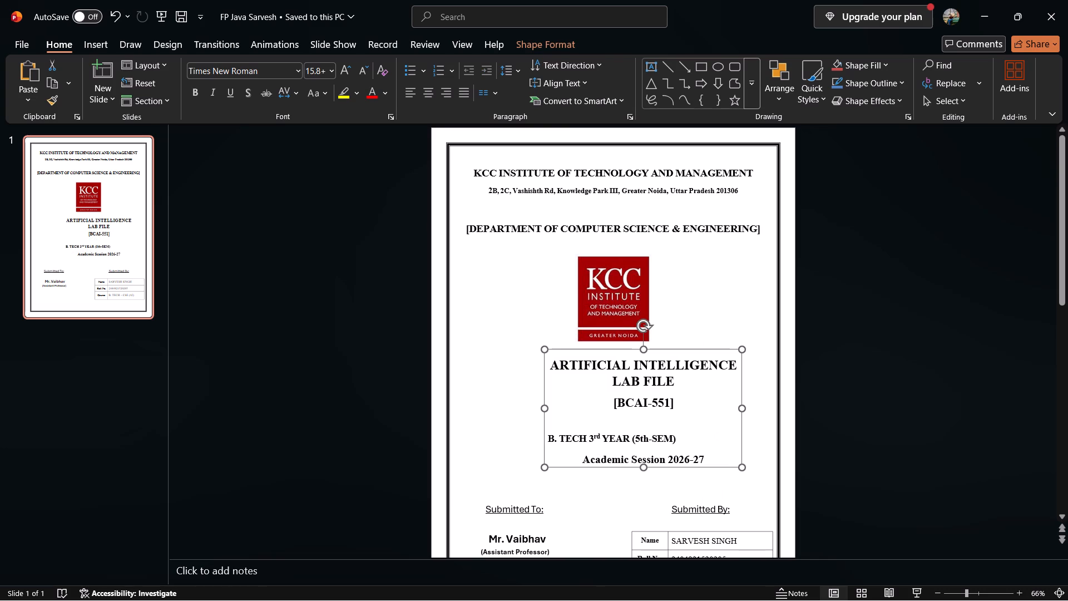
drag(545, 410, 488, 412)
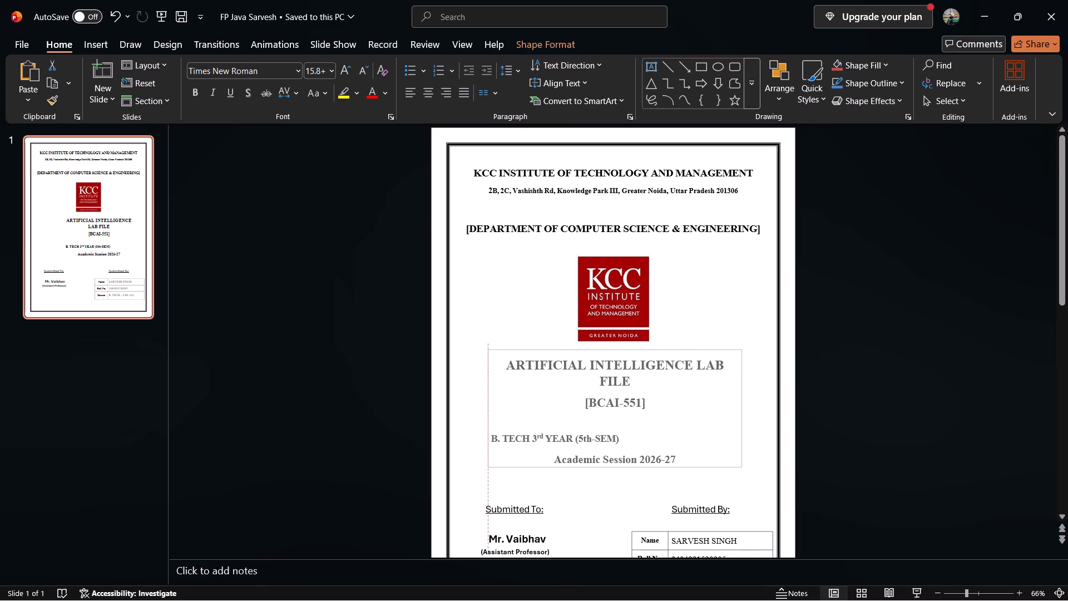
drag(488, 412, 486, 412)
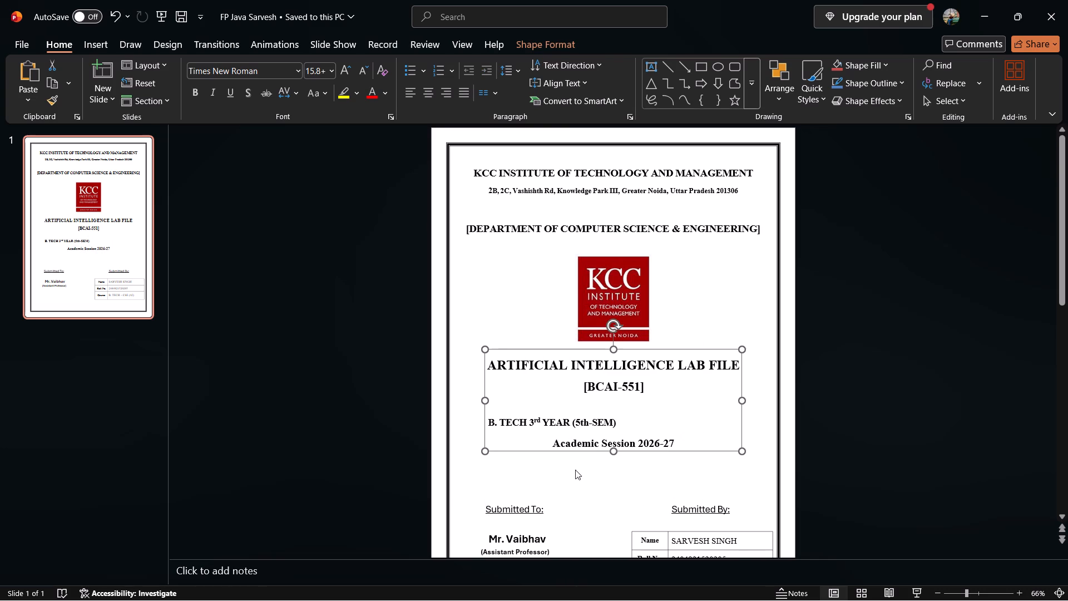
Adjust the leading spaces of the B. TECH 3rd YEAR (5th-SEM) line so it sits centred under the course code.
click(515, 411)
key(Down)
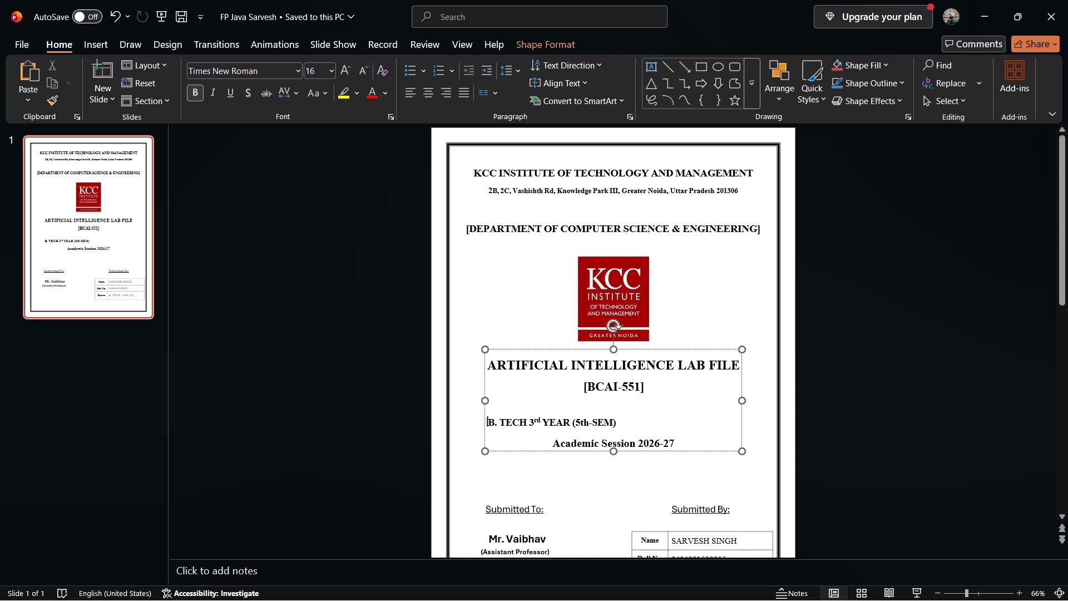
key(space)
key(space)
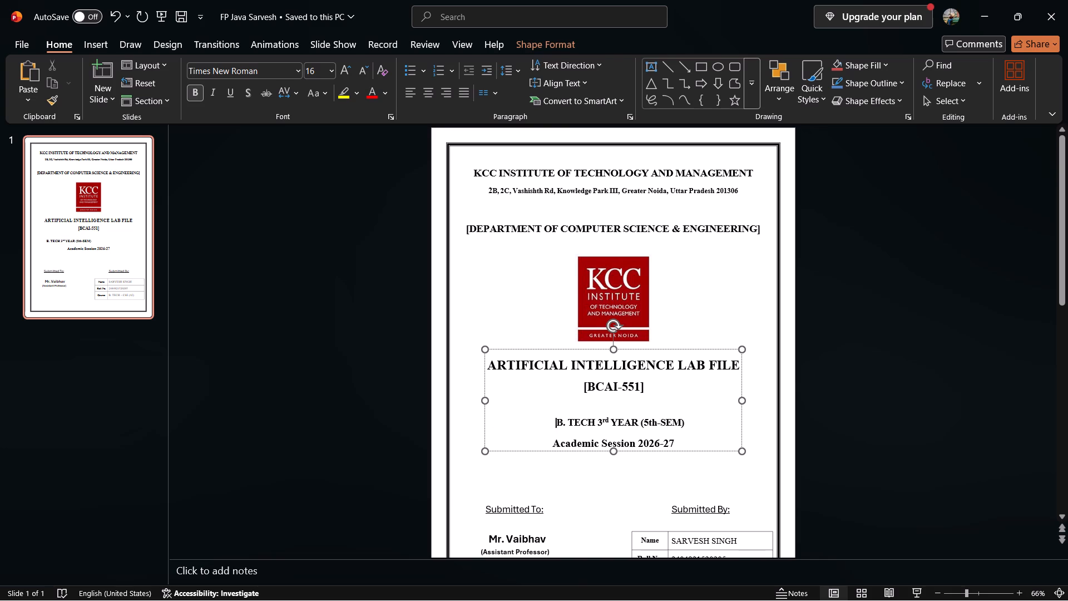
key(BackSpace)
key(BackSpace)
key(BackSpace)
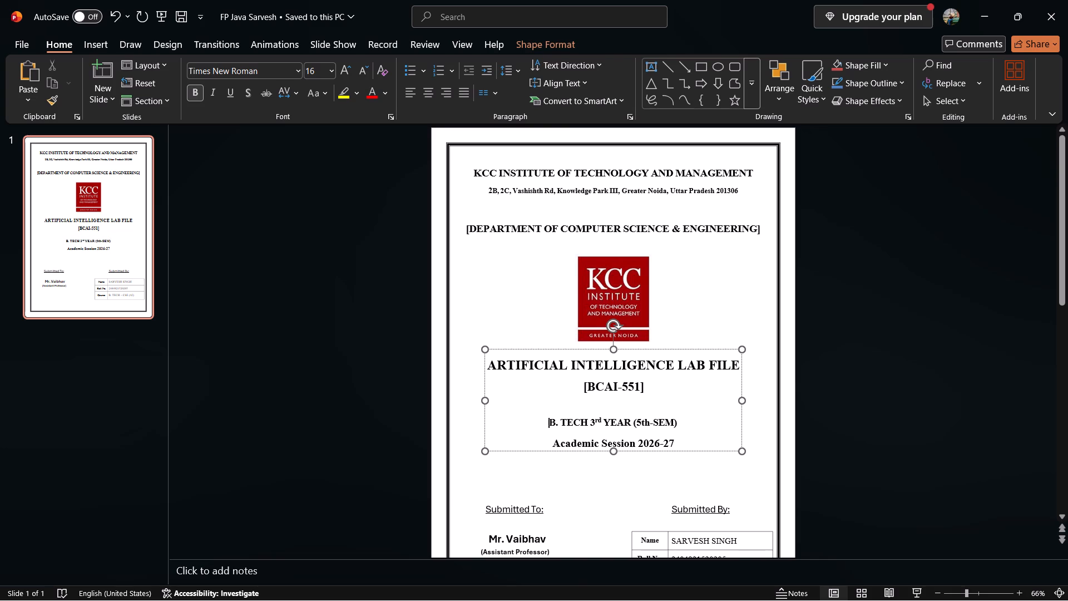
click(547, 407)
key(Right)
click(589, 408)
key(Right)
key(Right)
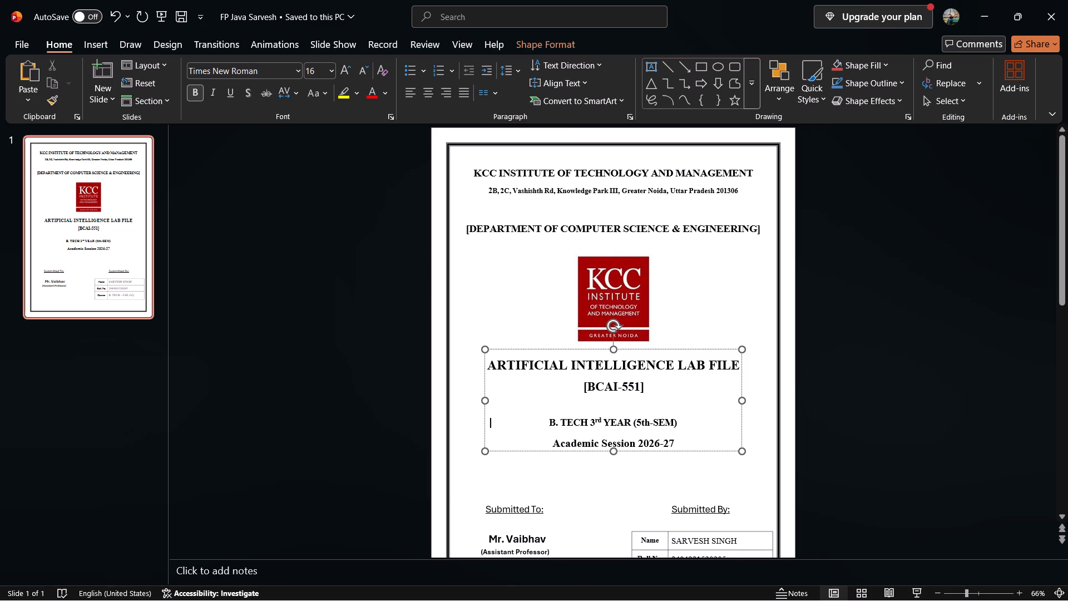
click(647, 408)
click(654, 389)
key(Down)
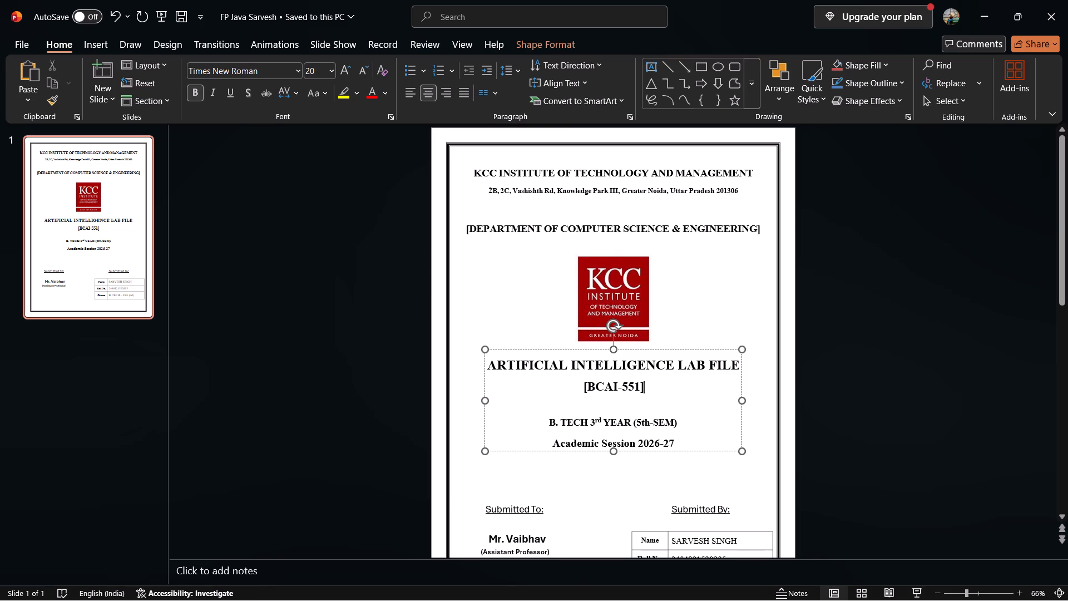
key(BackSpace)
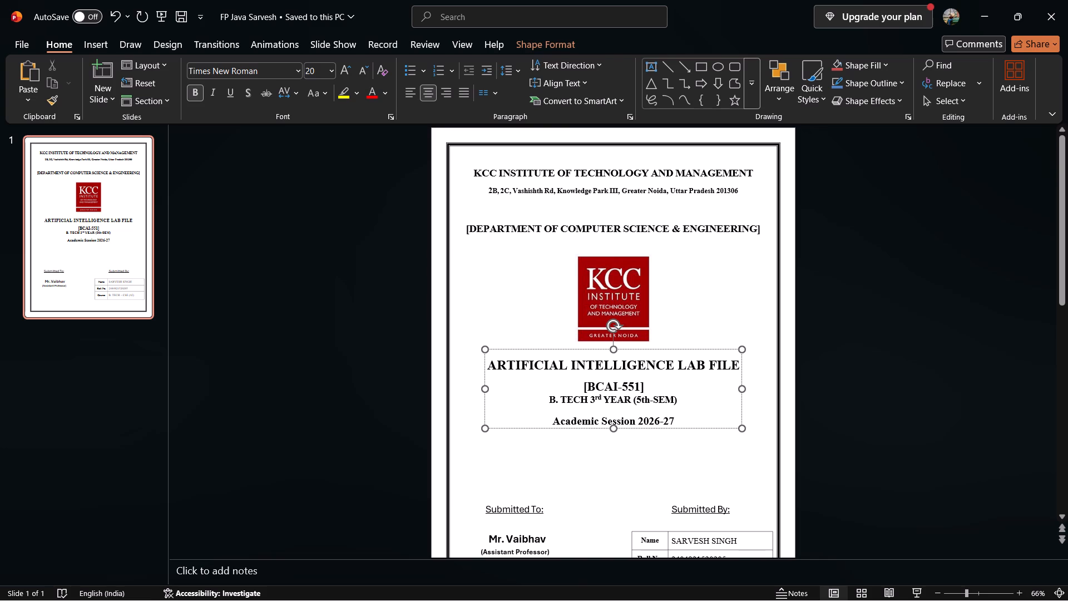
Insert a blank line between the [BCAI-551] course code and the B. TECH 3rd YEAR line.
key(Return)
Move the title text box with the course code and session lines slightly lower, away from the KCC logo.
scroll(687, 402, down, 1)
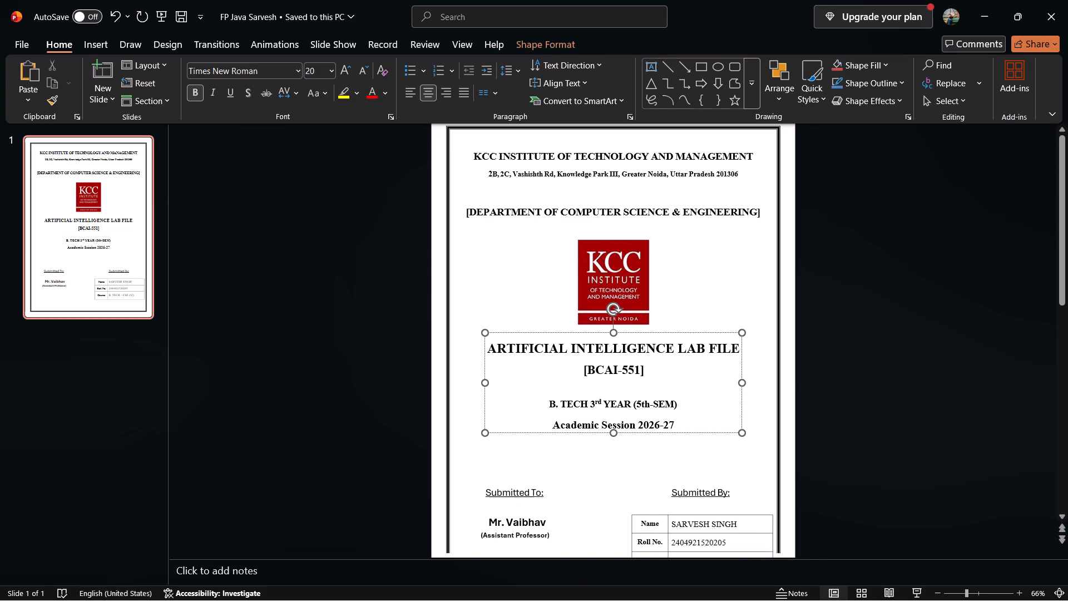
scroll(687, 402, down, 1)
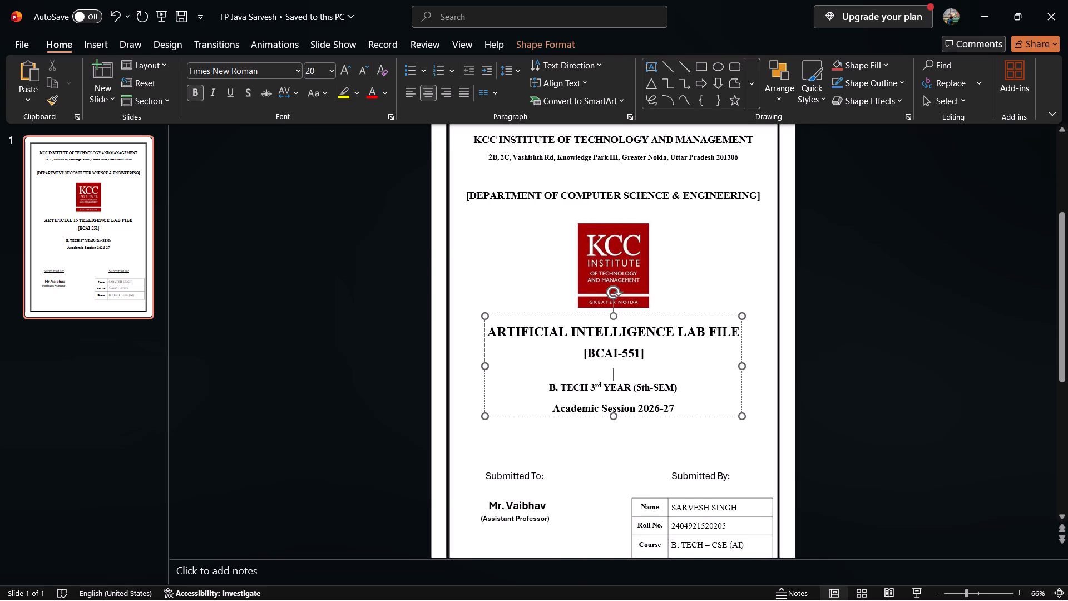
drag(619, 317, 620, 324)
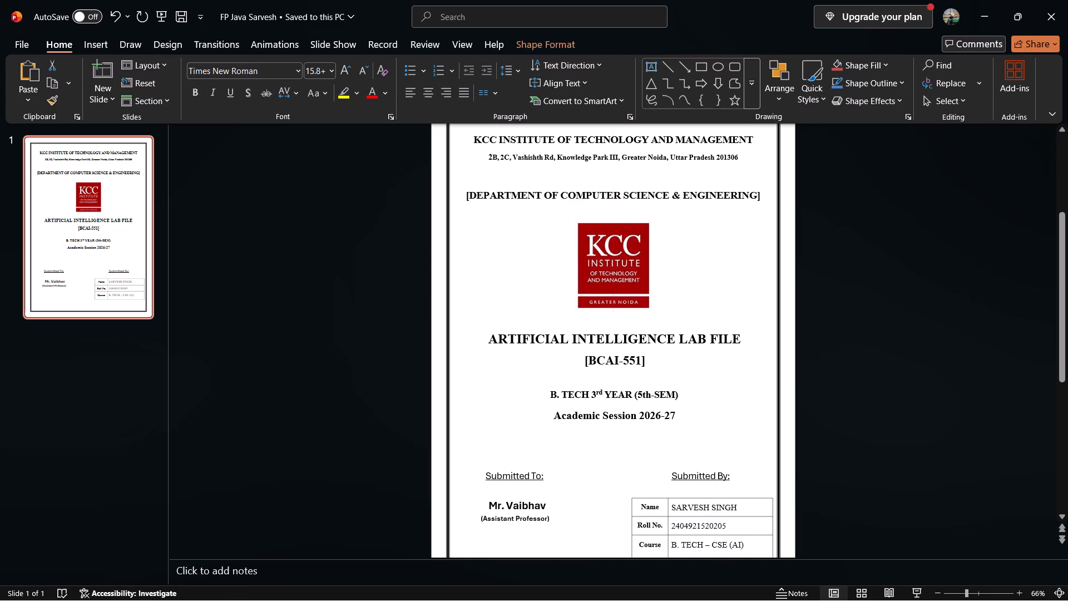
drag(620, 324, 620, 326)
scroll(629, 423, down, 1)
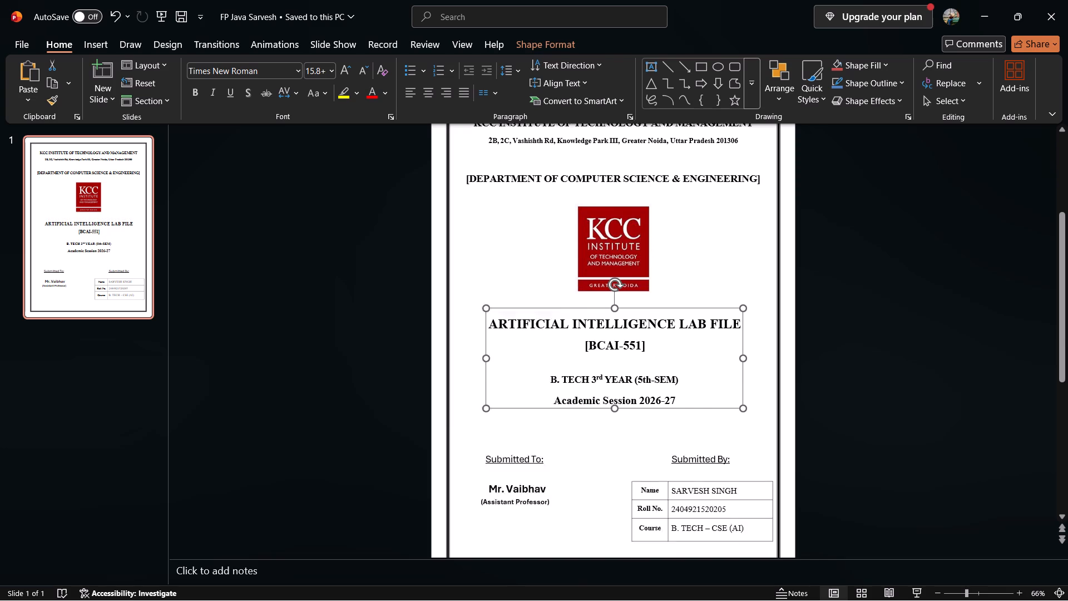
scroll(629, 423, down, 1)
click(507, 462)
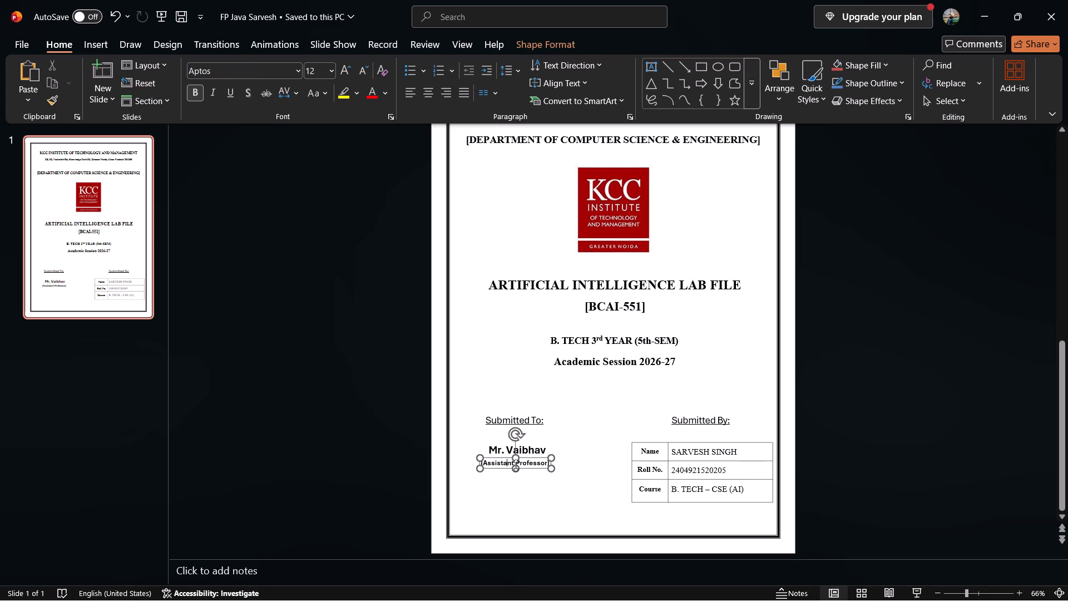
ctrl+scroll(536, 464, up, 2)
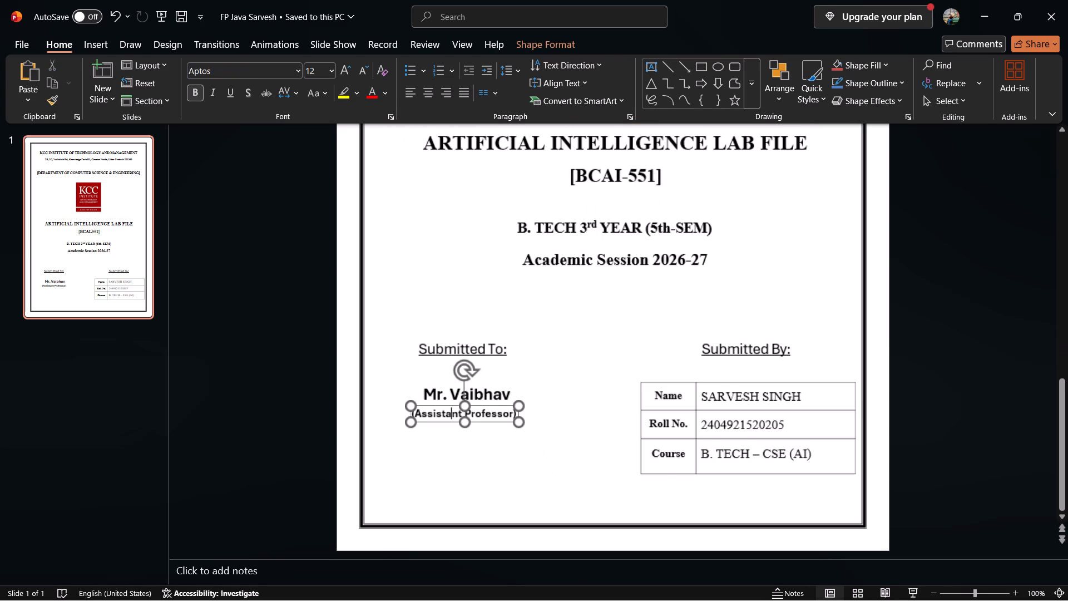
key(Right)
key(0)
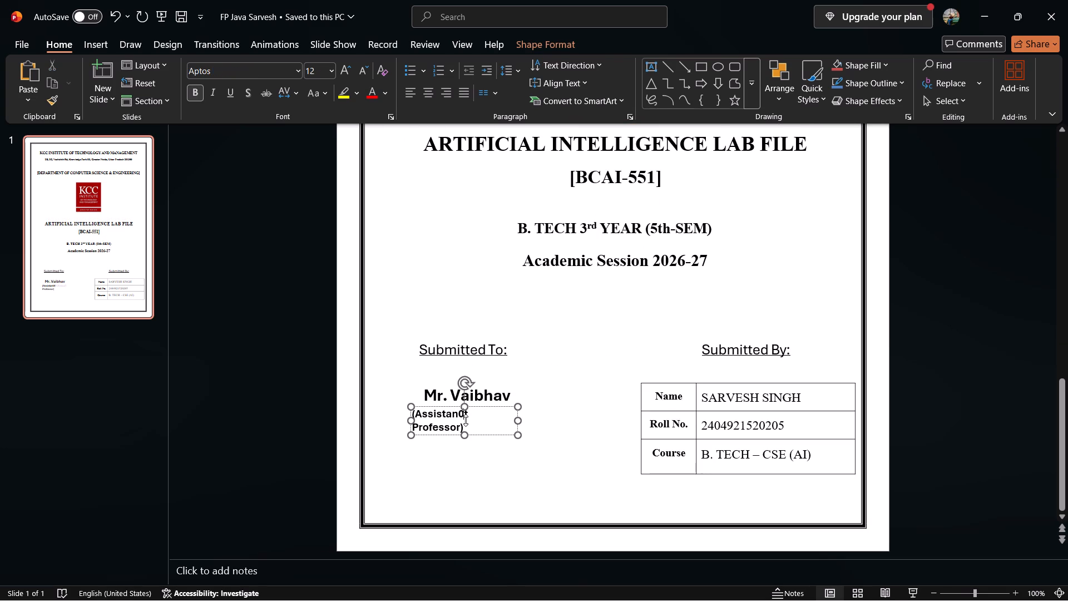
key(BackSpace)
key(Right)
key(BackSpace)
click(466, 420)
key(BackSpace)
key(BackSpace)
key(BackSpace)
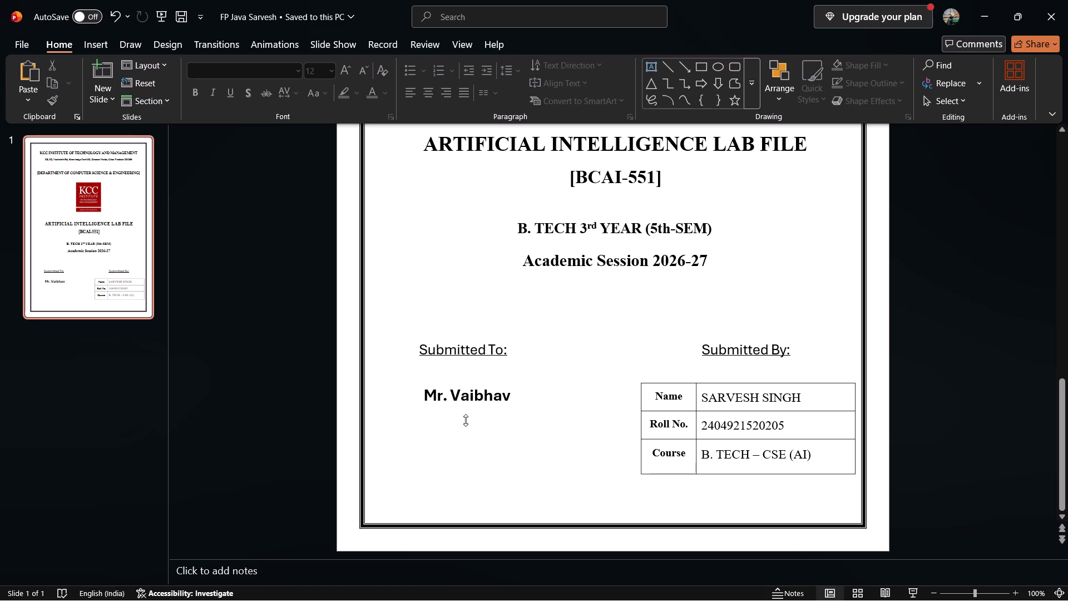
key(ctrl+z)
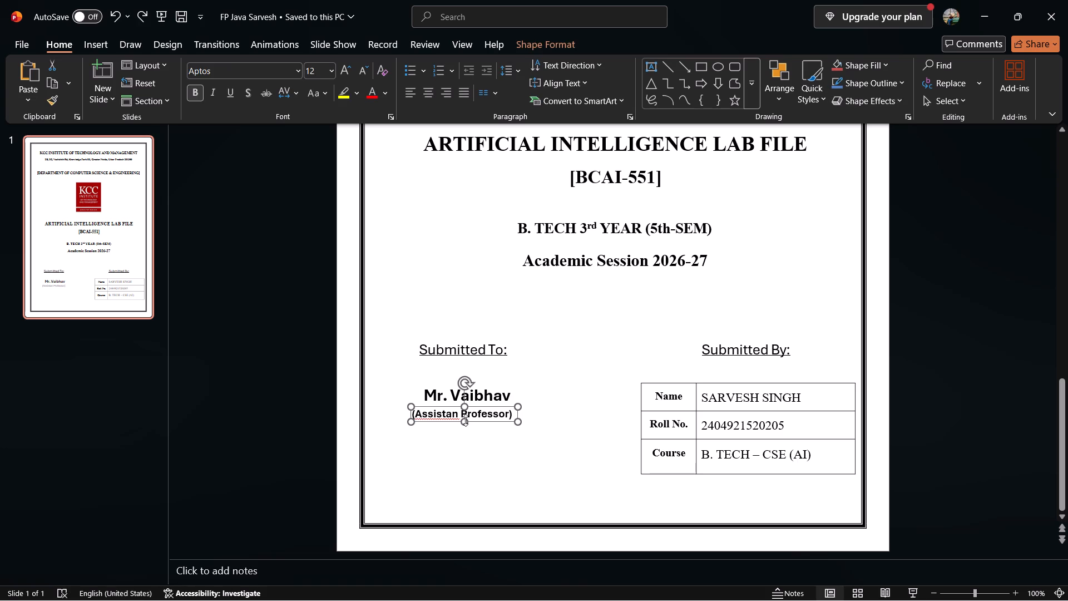
Change the designation beneath the Submitted To name to (Associate Professor).
click(459, 416)
key(BackSpace)
key(BackSpace)
key(BackSpace)
key(BackSpace)
key(BackSpace)
key(BackSpace)
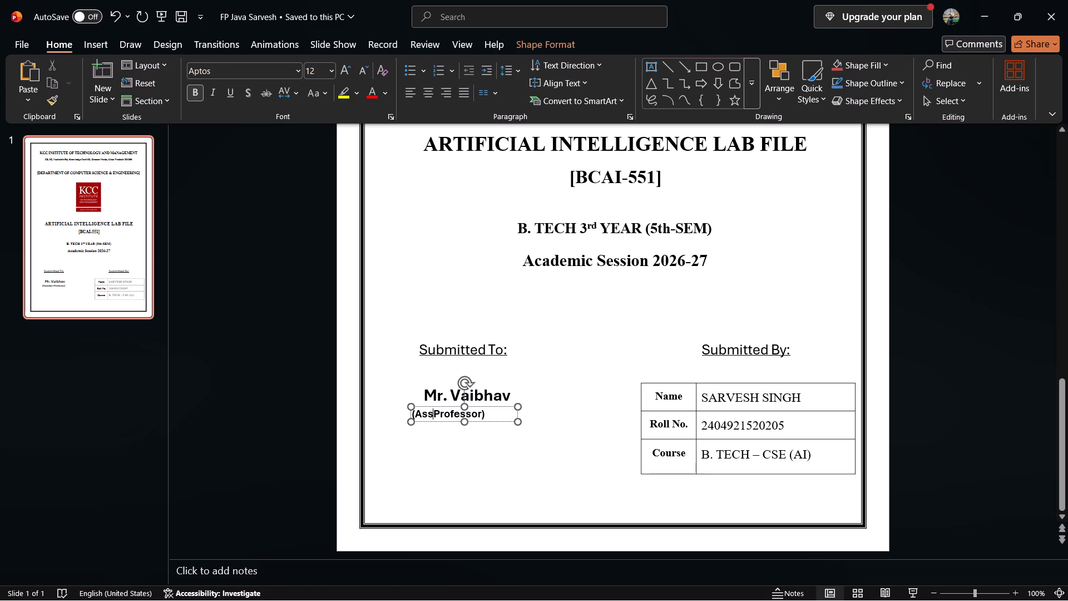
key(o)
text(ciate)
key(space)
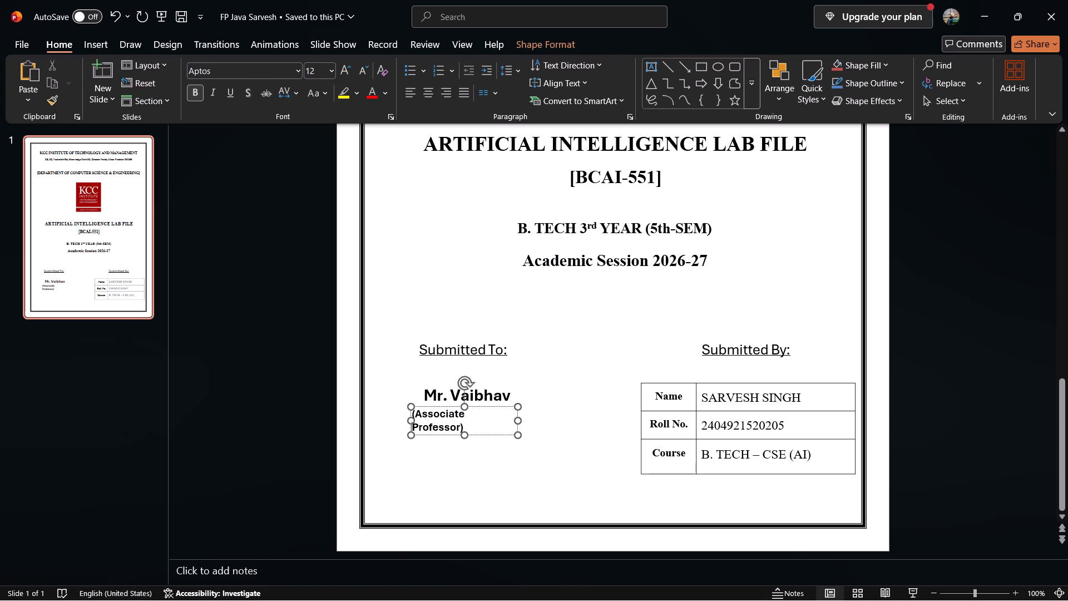
Resize the designation text box so (Associate Professor) fits on one line beneath the Submitted To name.
drag(519, 421, 529, 422)
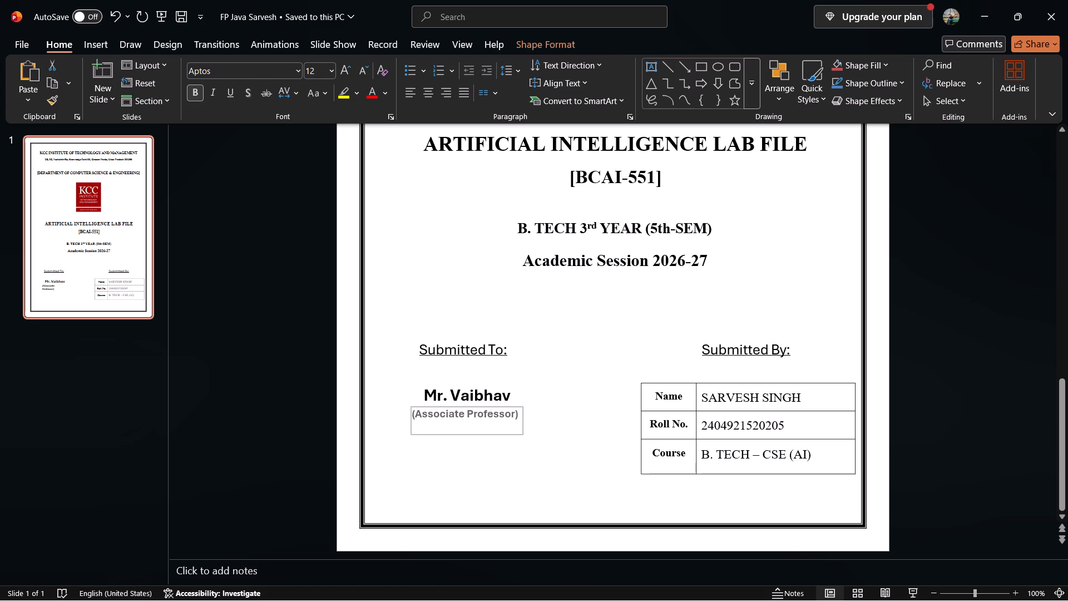
drag(529, 422, 536, 423)
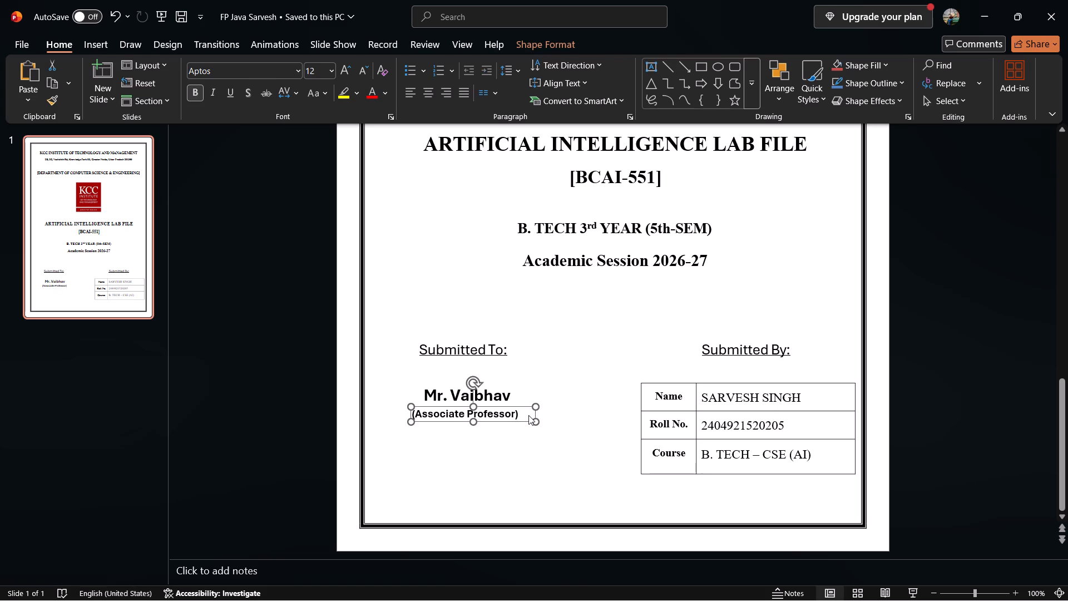
drag(475, 422, 476, 445)
click(521, 414)
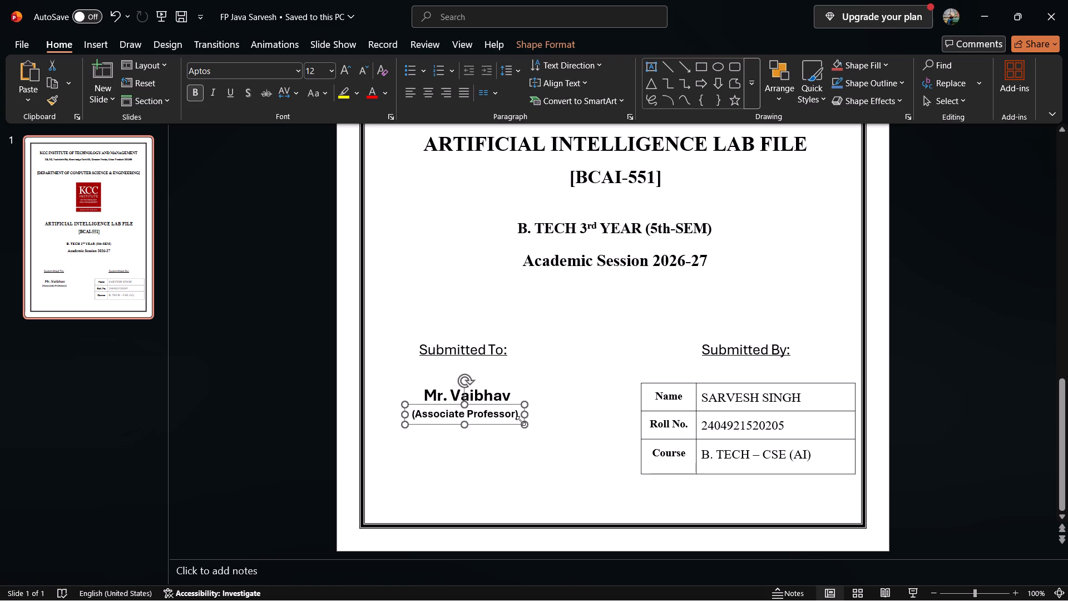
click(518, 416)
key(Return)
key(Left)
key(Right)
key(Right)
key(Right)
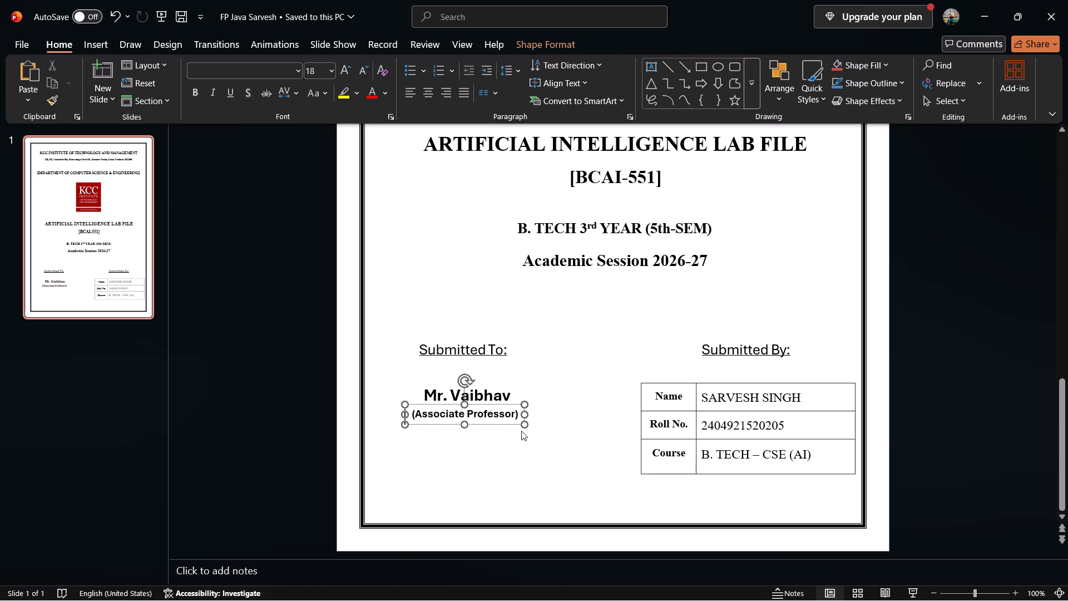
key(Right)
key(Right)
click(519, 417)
Enlarge the (Associate Professor) text box and add a second line reading Department beneath the designation.
drag(468, 425, 472, 464)
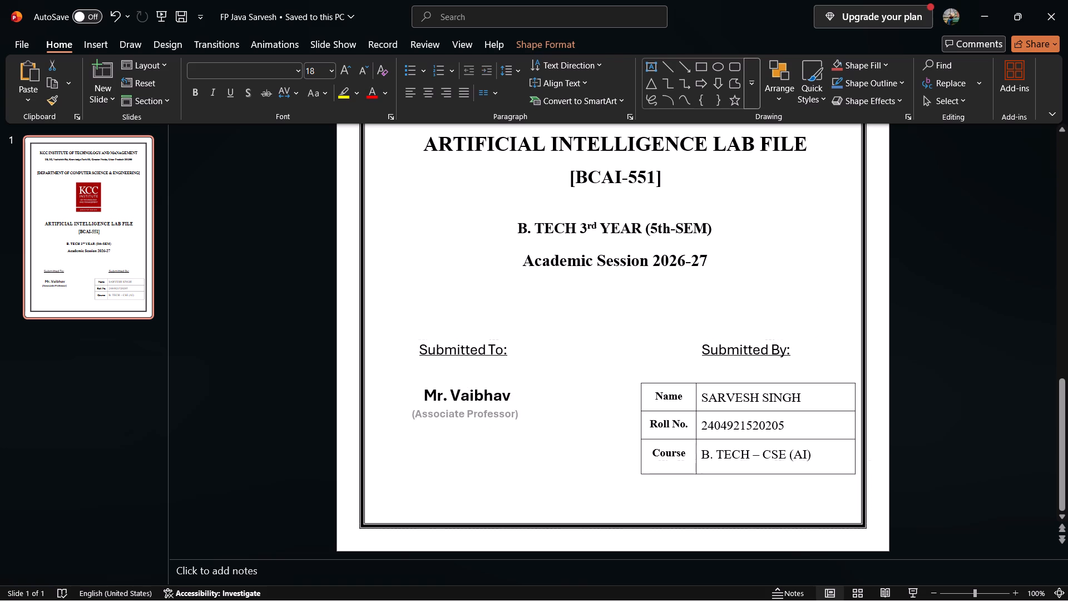
drag(472, 464, 472, 461)
click(519, 416)
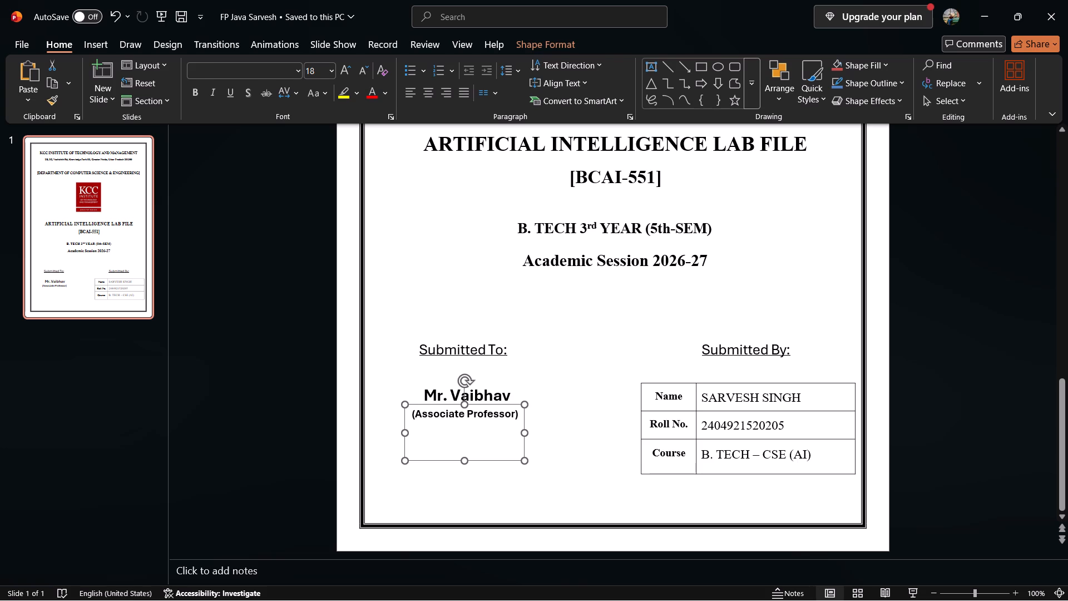
click(497, 412)
key(Right)
key(Right)
key(Right)
key(Right)
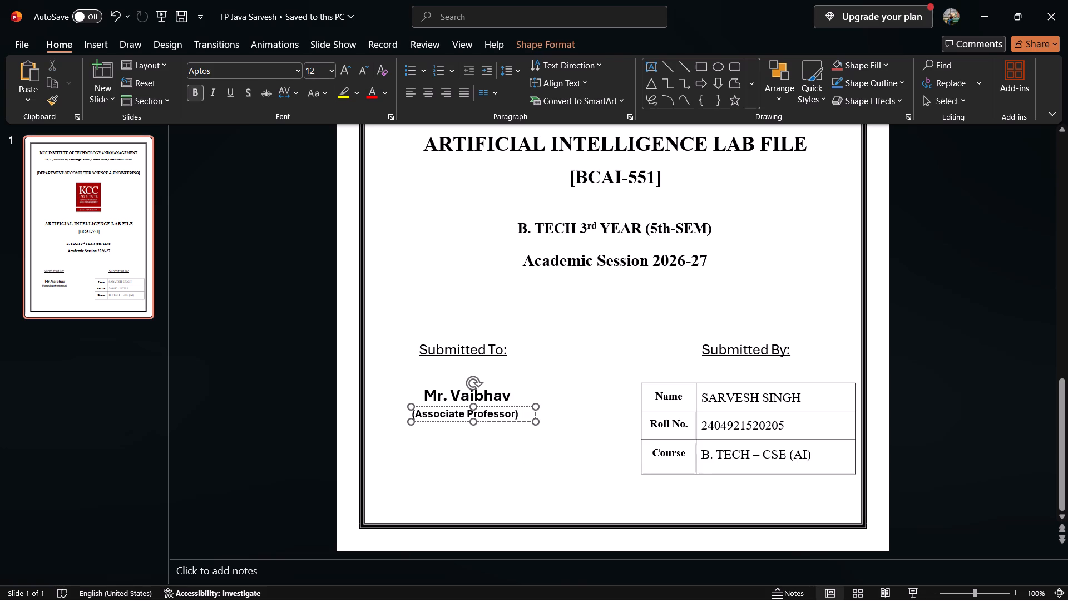
key(Return)
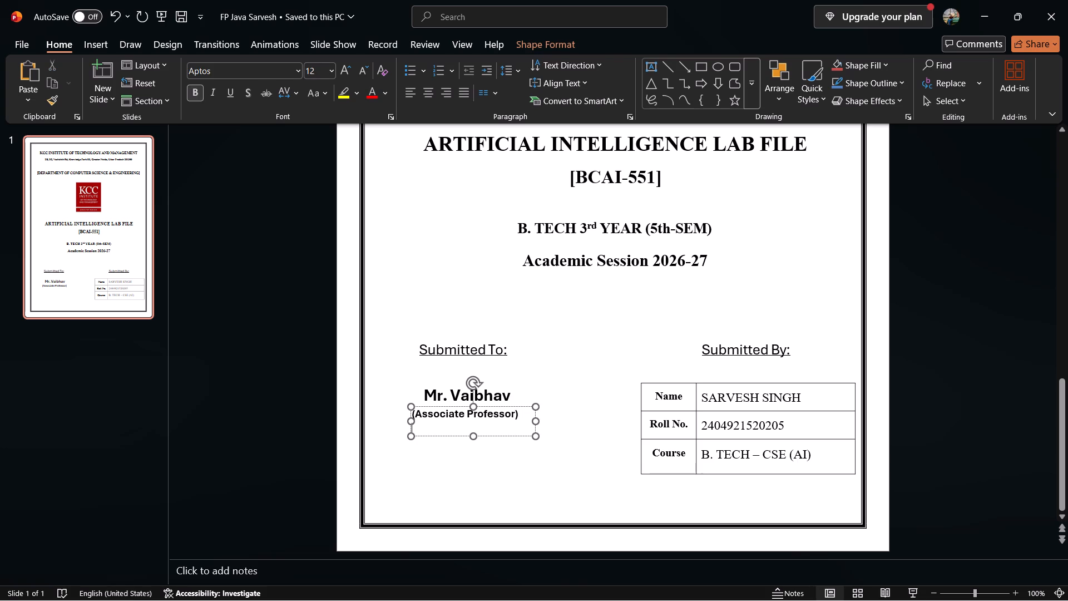
text(de)
key(BackSpace)
key(BackSpace)
text(Depart,me)
key(BackSpace)
key(BackSpace)
key(BackSpace)
text(men)
key(t)
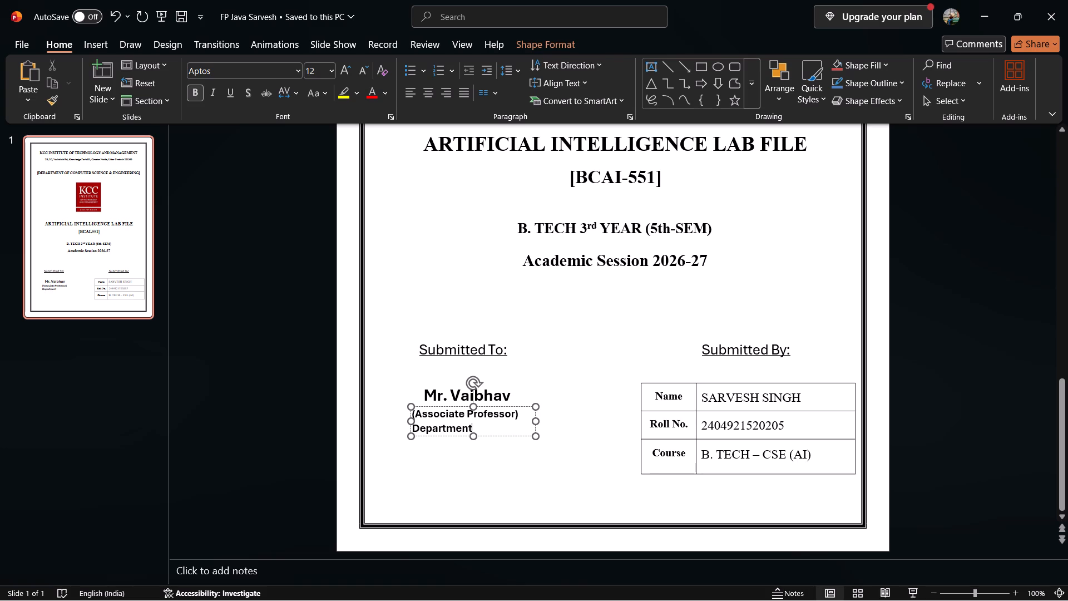
Complete the second line under (Associate Professor) so it reads Department of CSE-AI.
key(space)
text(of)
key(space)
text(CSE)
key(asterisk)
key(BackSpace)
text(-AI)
Replace the faculty name under Submitted To with the new faculty member's full name in capitals, prefixed with DR.
scroll(720, 432, left, 1)
scroll(720, 432, up, 1)
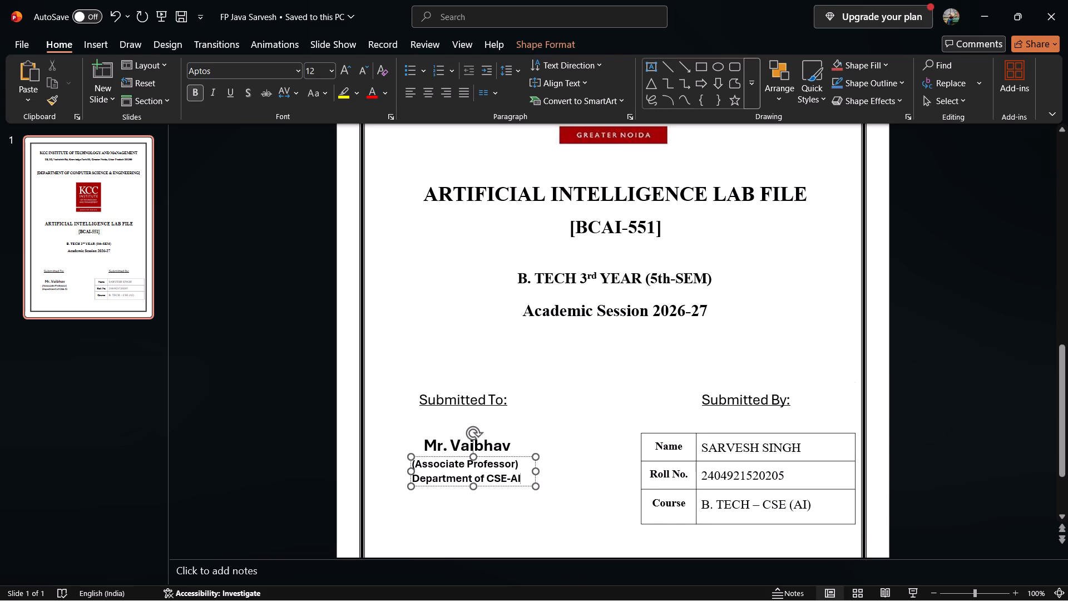
click(523, 440)
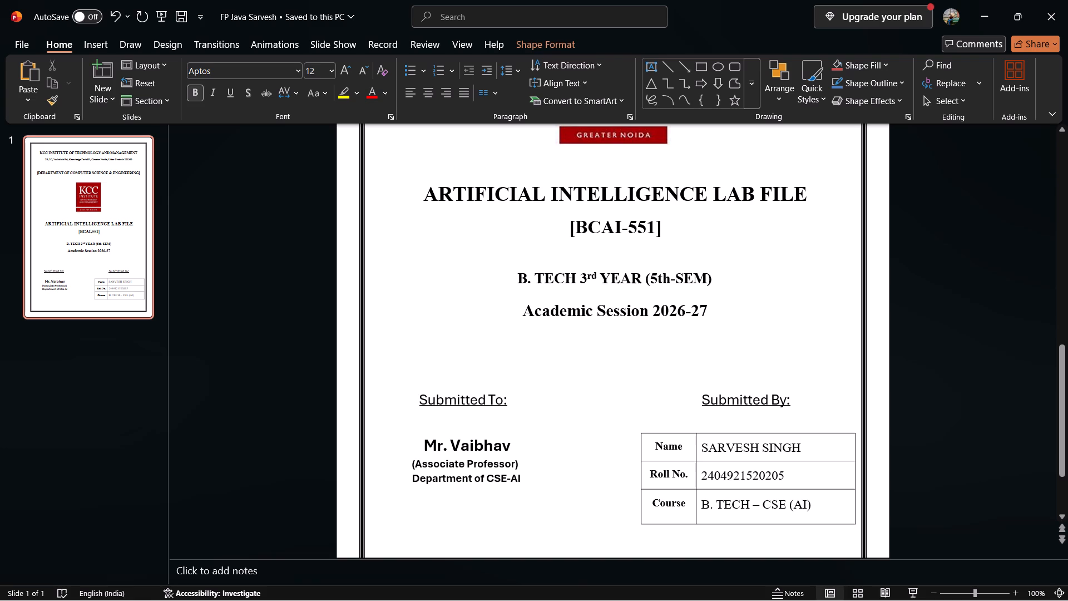
click(513, 444)
click(498, 448)
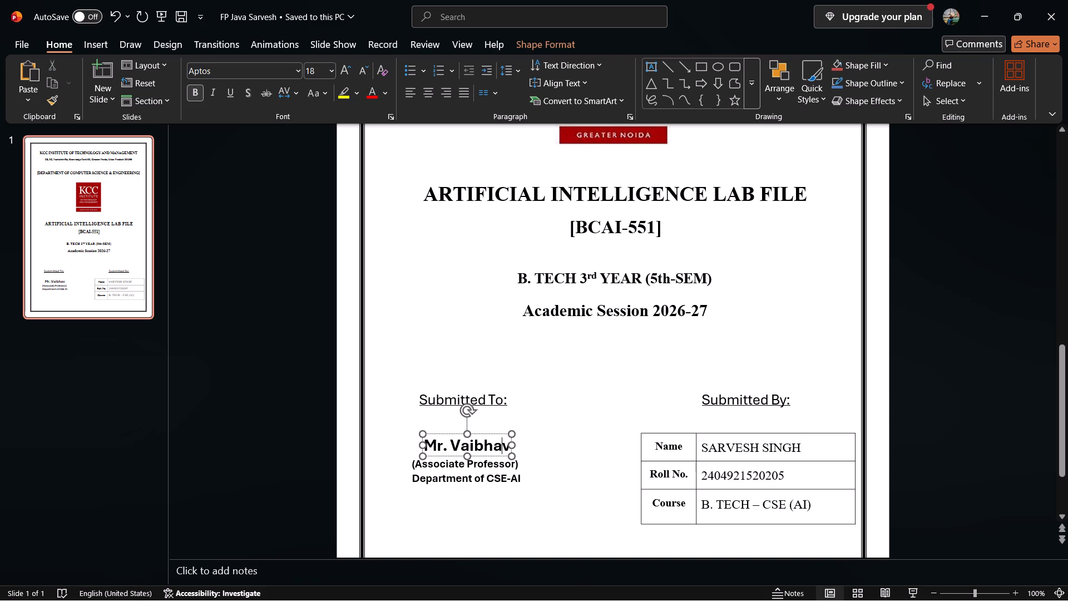
key(Right)
key(BackSpace)
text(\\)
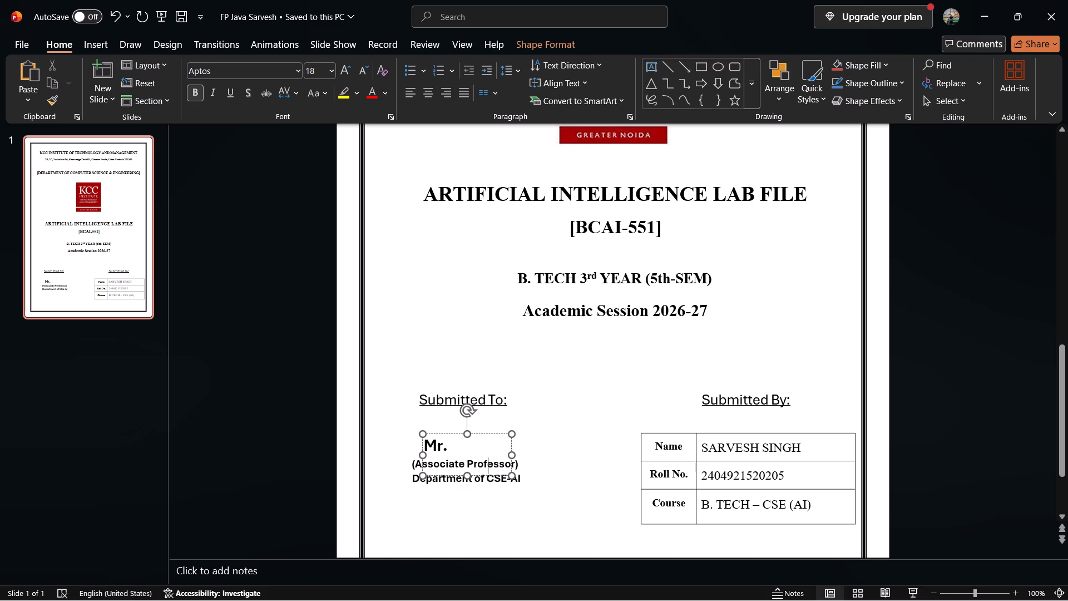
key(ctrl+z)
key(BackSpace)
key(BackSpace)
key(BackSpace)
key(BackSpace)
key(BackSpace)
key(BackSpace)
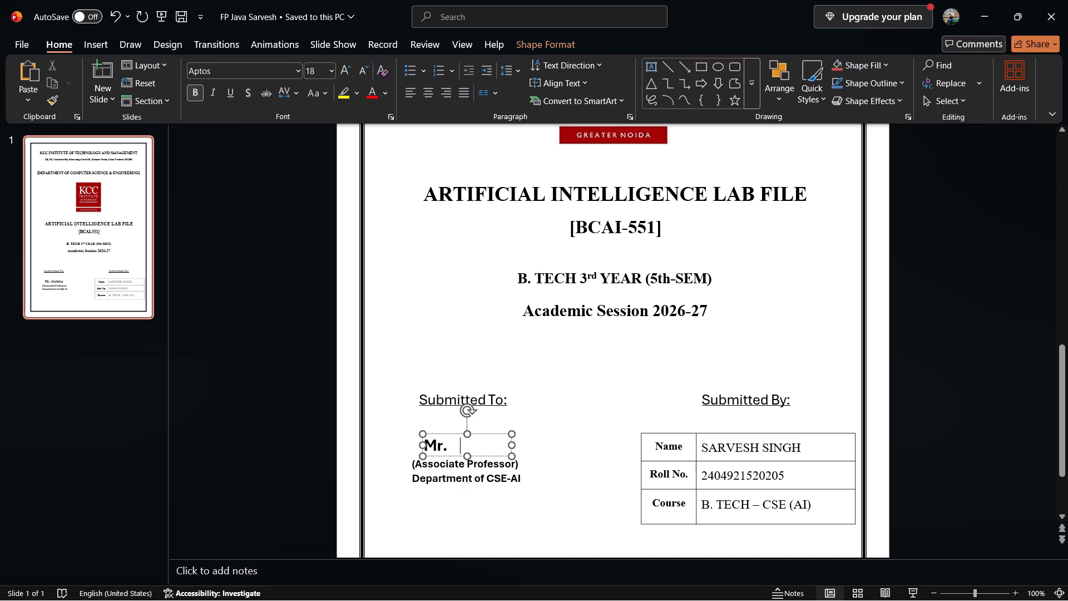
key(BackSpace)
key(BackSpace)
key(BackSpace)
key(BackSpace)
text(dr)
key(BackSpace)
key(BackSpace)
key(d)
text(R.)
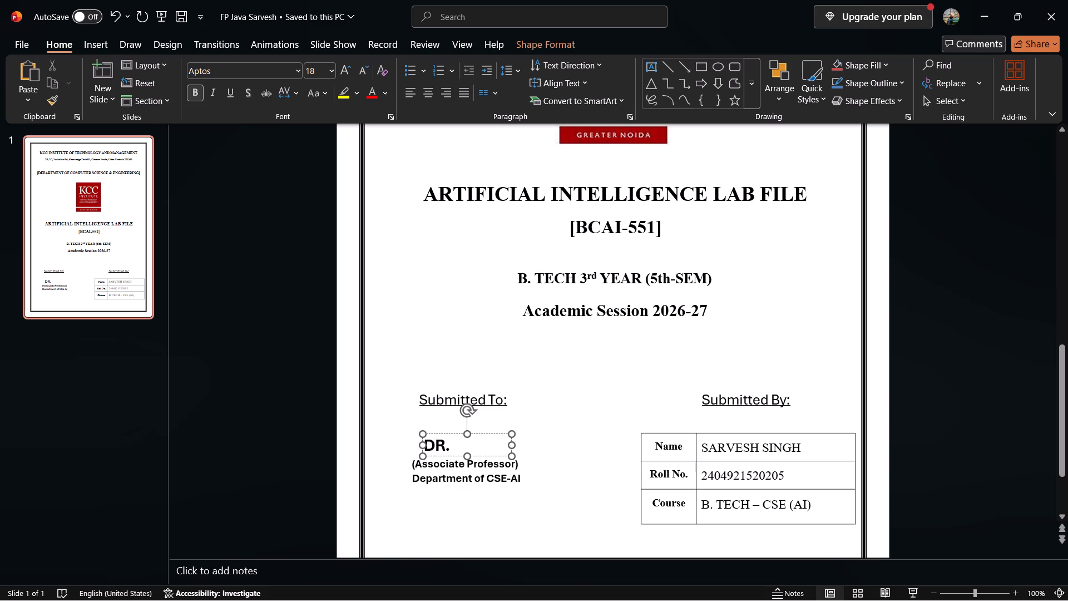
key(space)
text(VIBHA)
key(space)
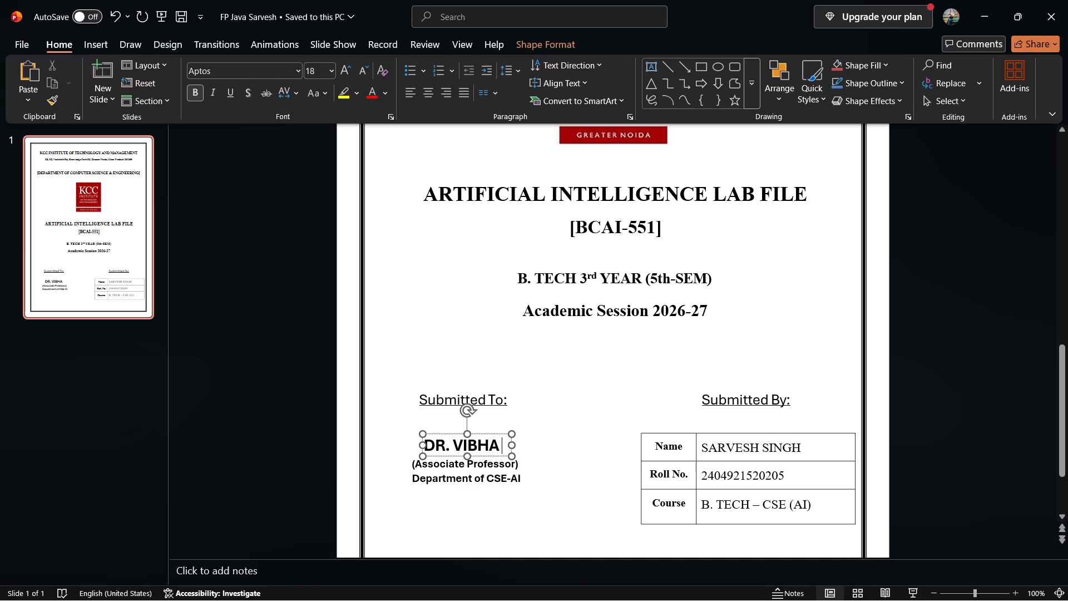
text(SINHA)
Widen the faculty name's text box under Submitted To so the full name fits on one line.
drag(512, 451, 548, 444)
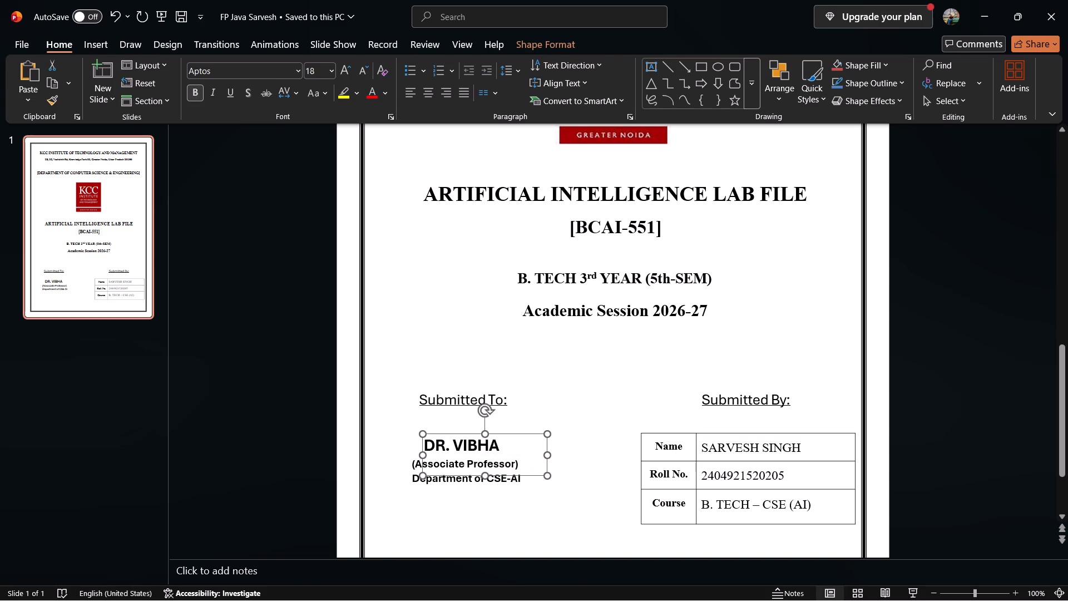
key(ctrl+z)
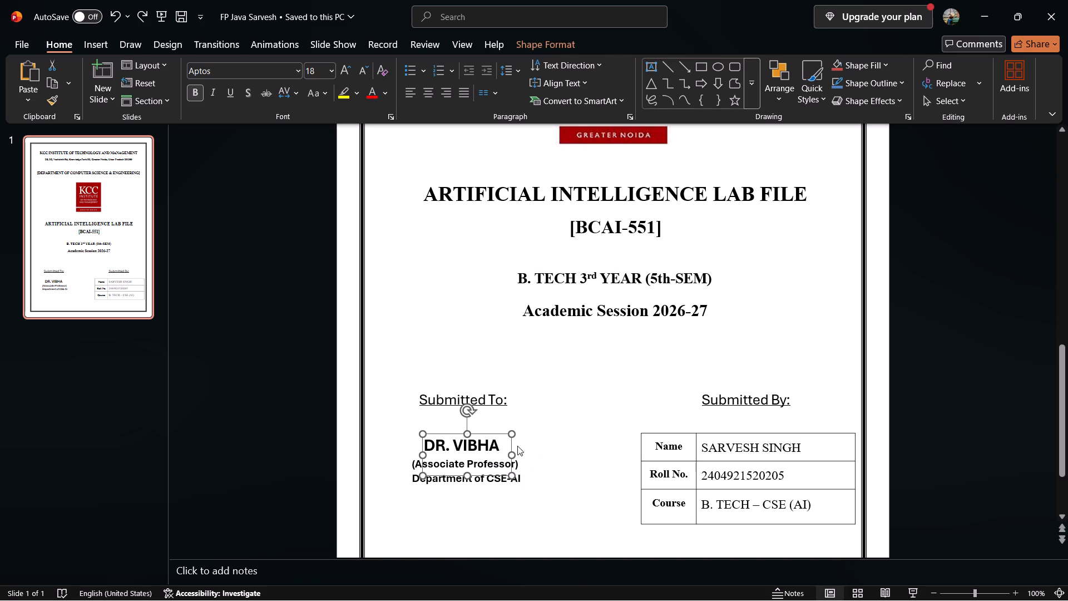
click(500, 444)
click(496, 444)
drag(512, 451, 542, 450)
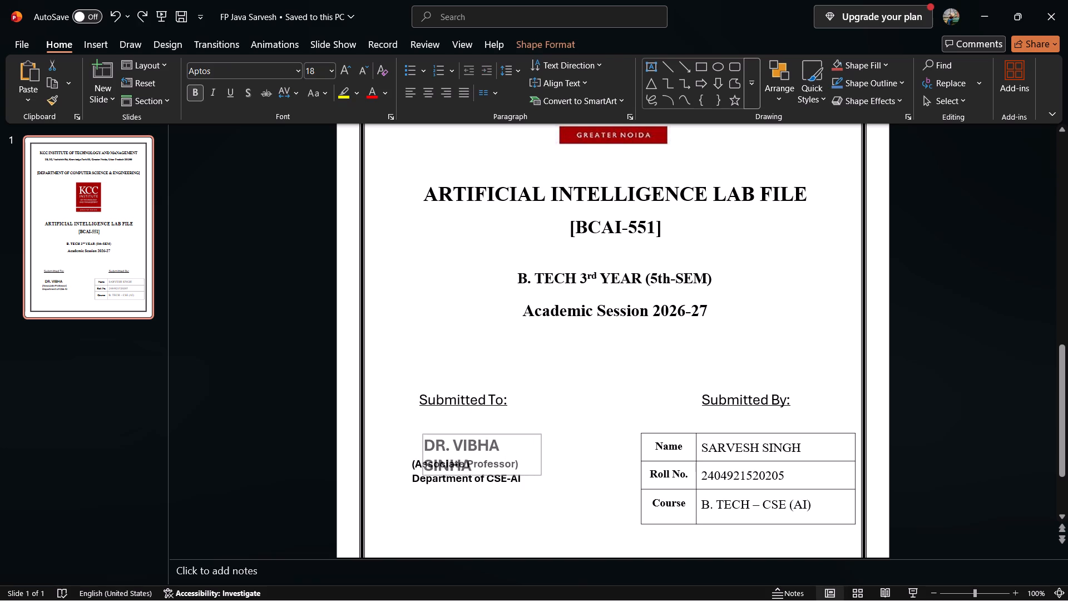
drag(542, 450, 557, 447)
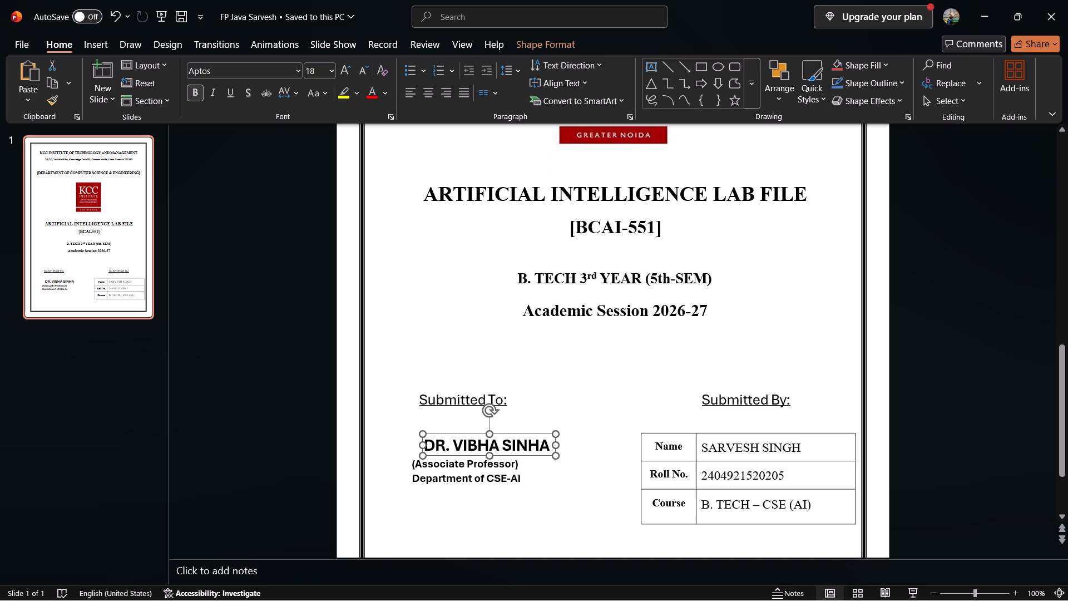
Move the faculty name's text box so its left edge aligns with the designation and department lines beneath it.
drag(491, 433, 482, 435)
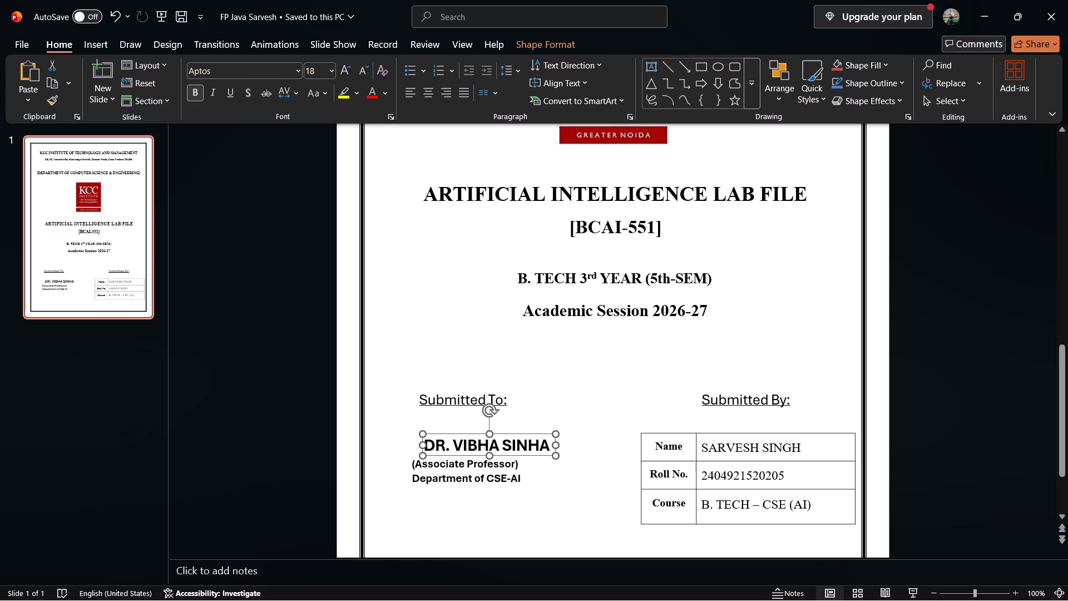
click(492, 435)
drag(493, 433, 487, 434)
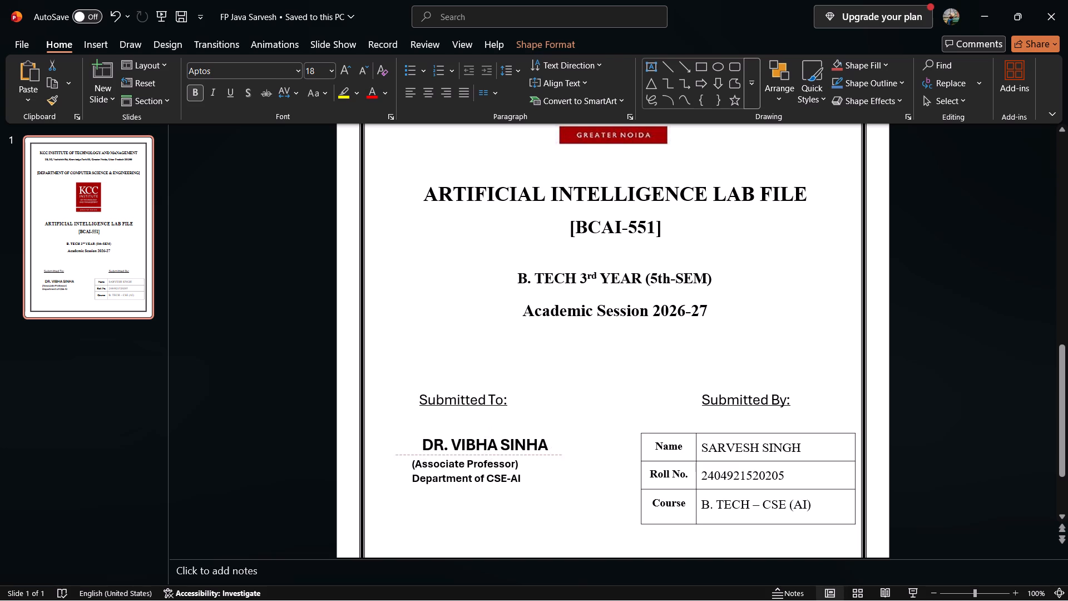
drag(487, 434, 483, 430)
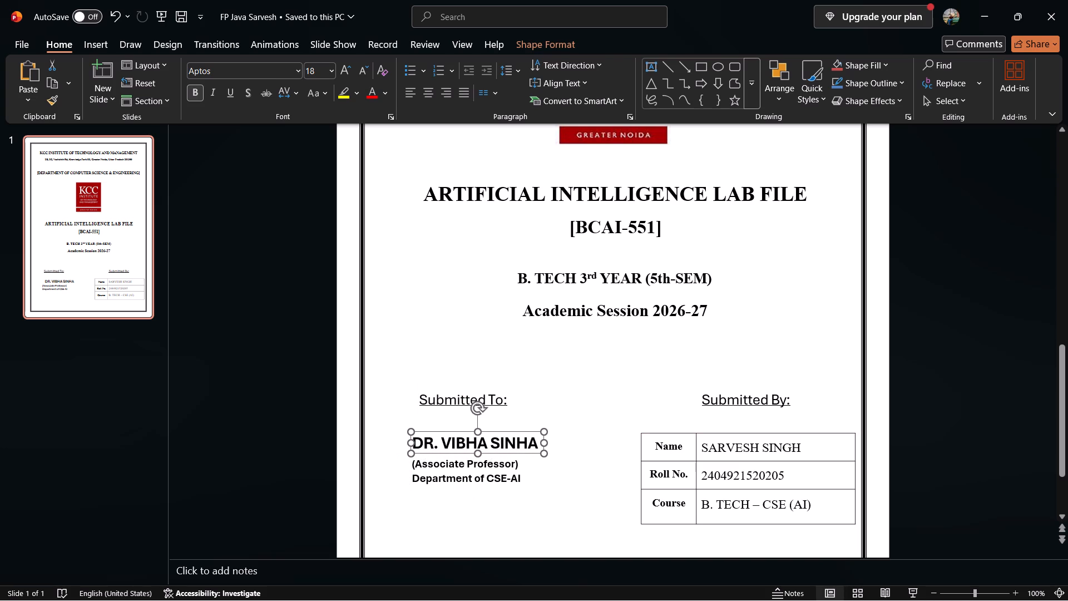
Widen the Submitted To: heading's text box slightly to the right.
click(506, 400)
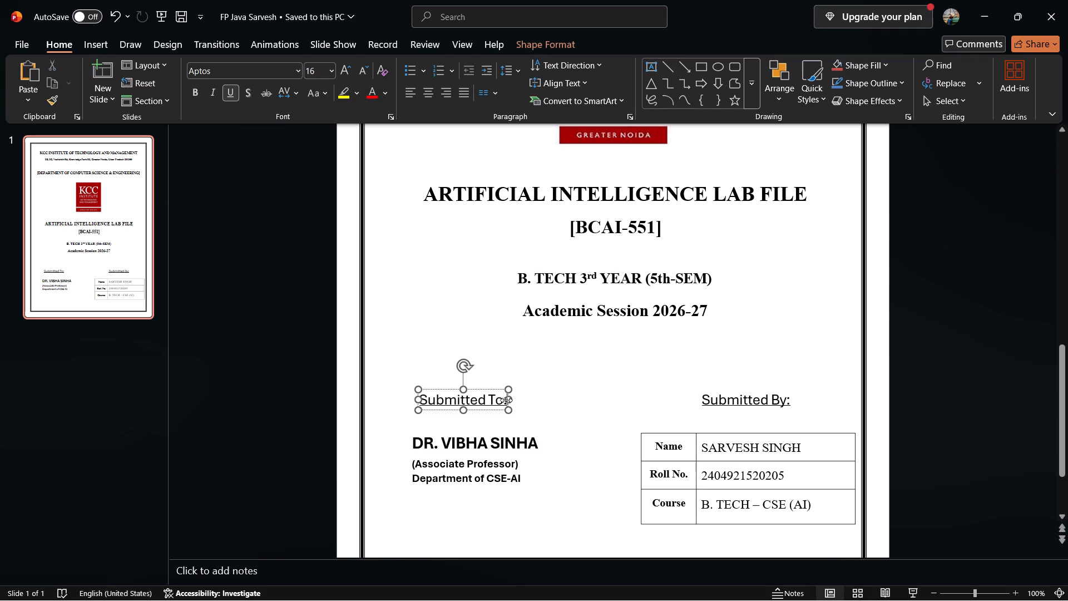
drag(506, 400, 457, 398)
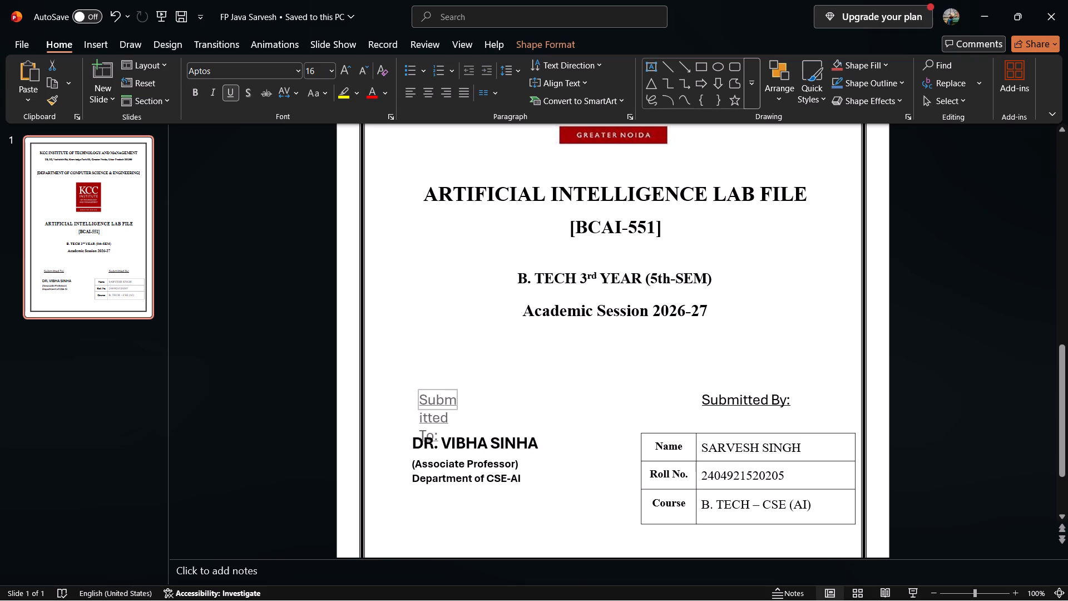
drag(457, 398, 521, 400)
click(511, 400)
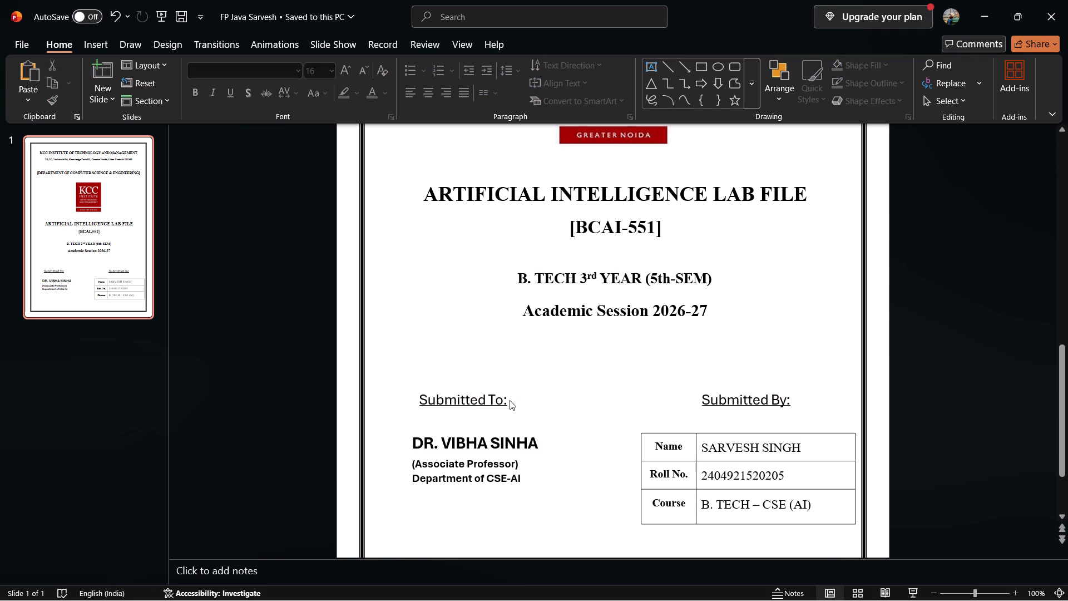
Change the font size of the Submitted To heading text.
click(505, 401)
drag(505, 401, 429, 397)
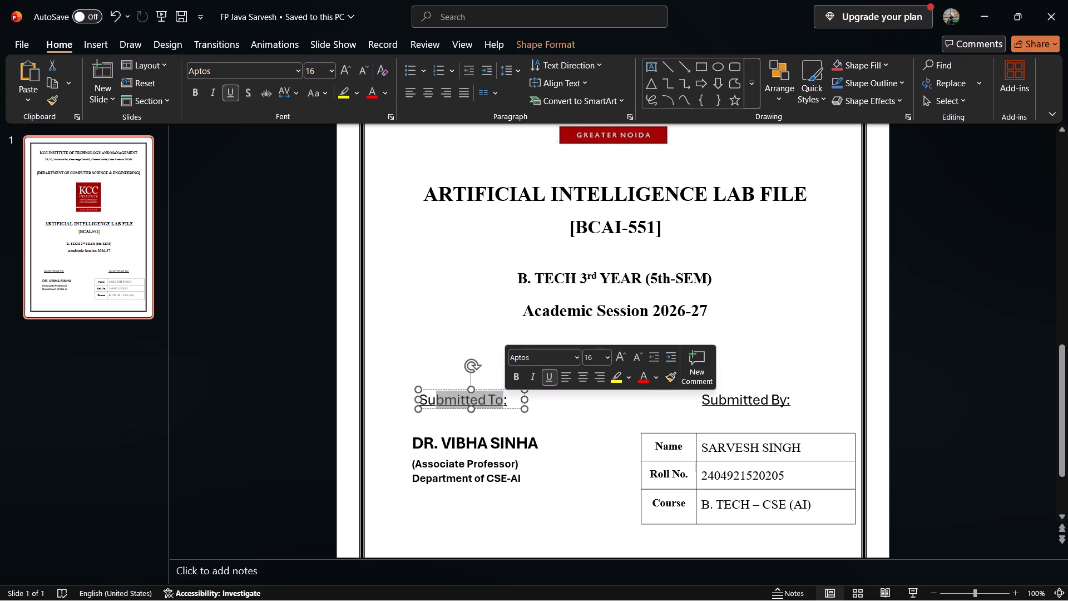
drag(429, 397, 420, 396)
scroll(427, 395, right, 1)
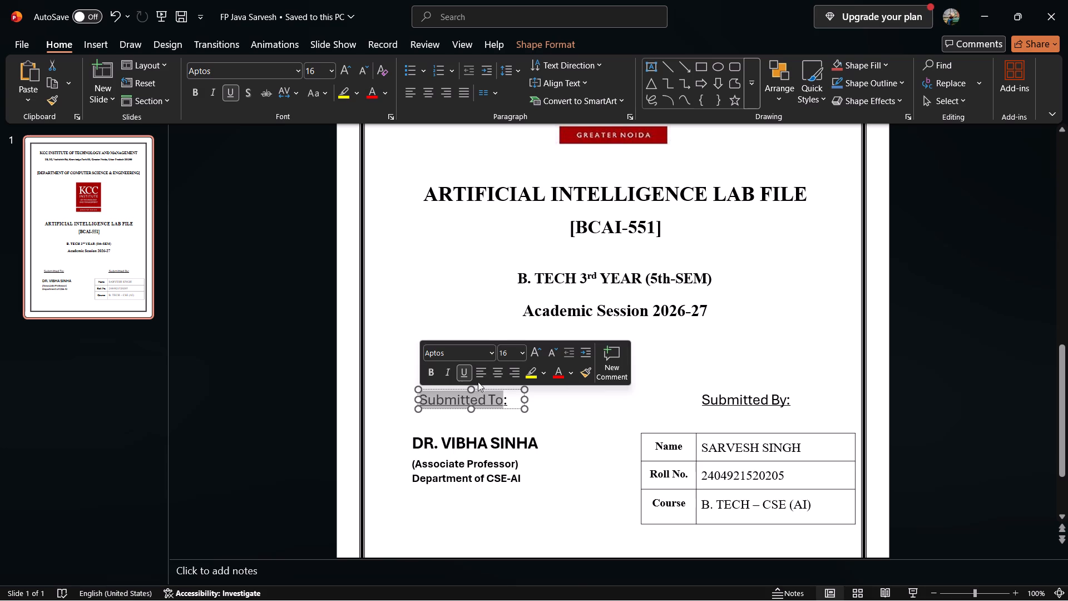
scroll(478, 382, right, 1)
click(523, 354)
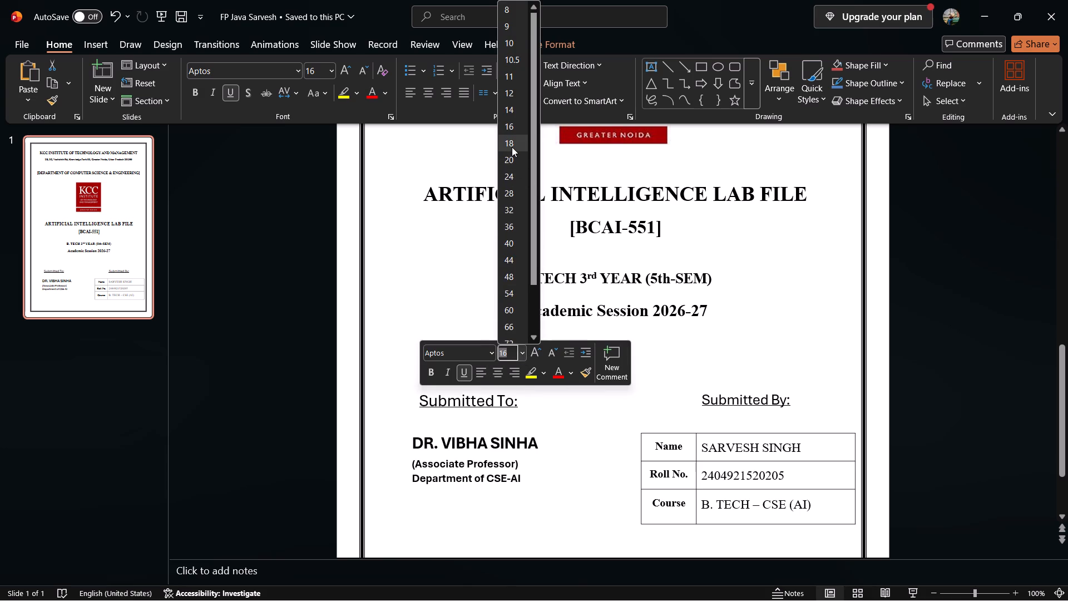
Set the Submitted To heading text to 18 pt and make it bold.
click(512, 147)
scroll(469, 331, up, 1)
click(433, 372)
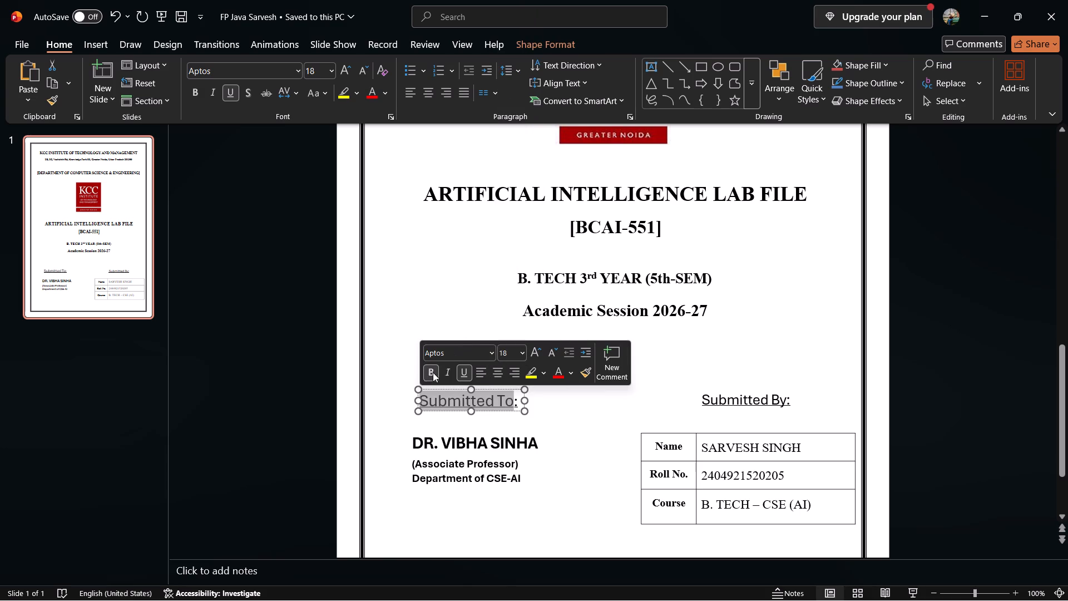
scroll(433, 372, right, 1)
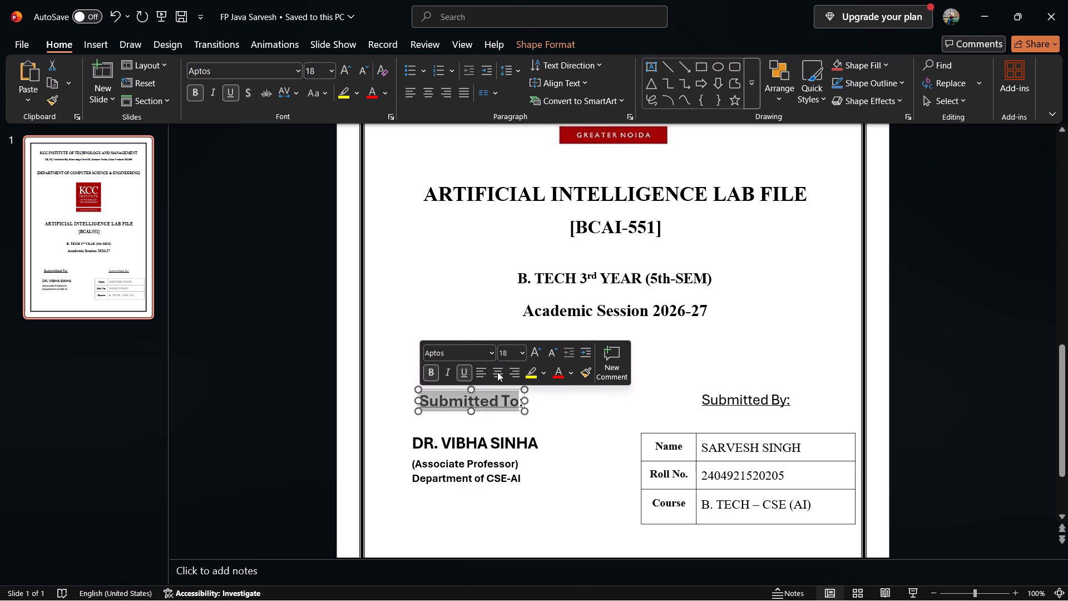
scroll(497, 372, right, 1)
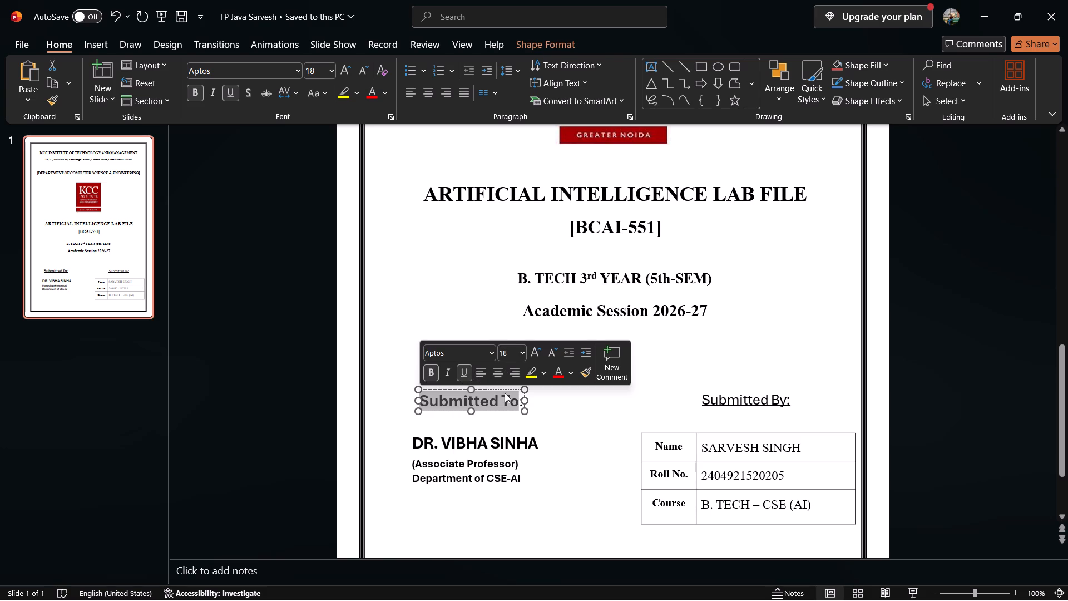
scroll(505, 393, right, 1)
Replace the colon at the end of the Submitted To heading so it matches the bold heading text.
click(505, 393)
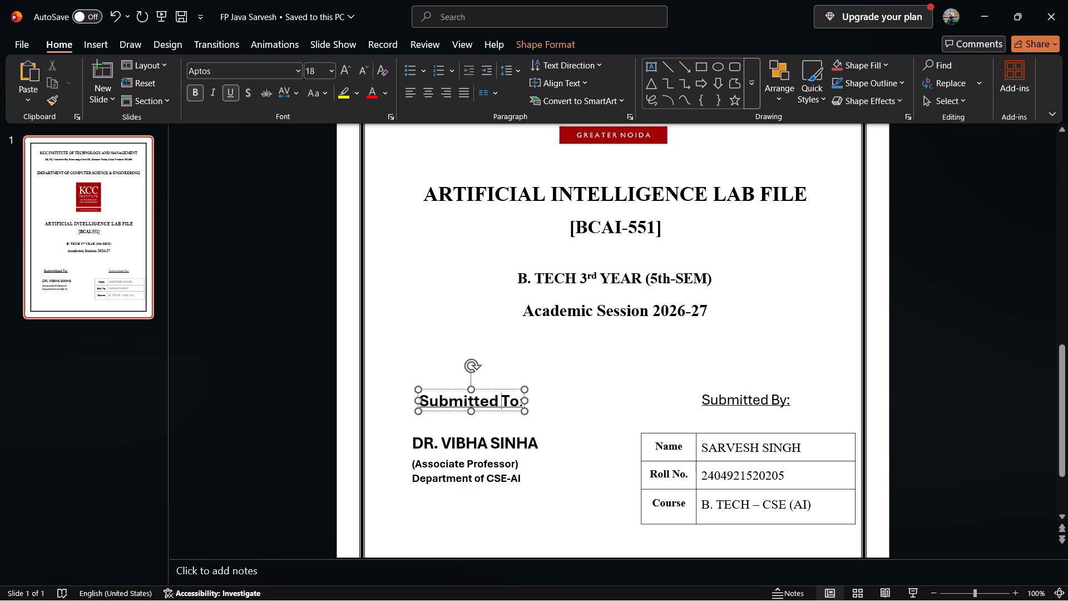
key(Right)
key(Right)
key(Right)
key(BackSpace)
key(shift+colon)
Select the text of the Submitted By heading above the student details table.
click(789, 397)
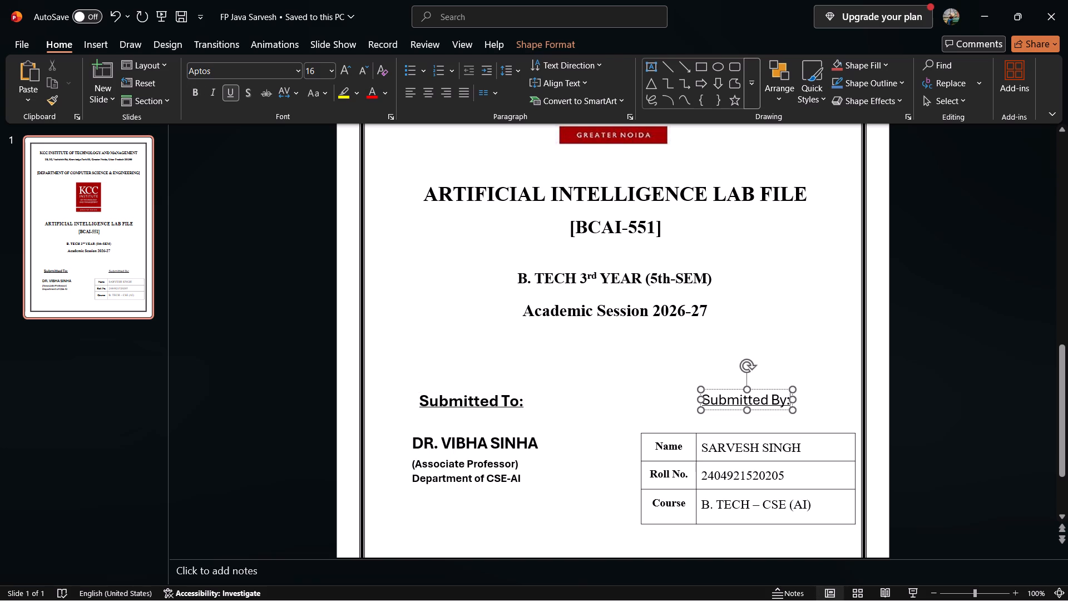
drag(787, 398, 725, 396)
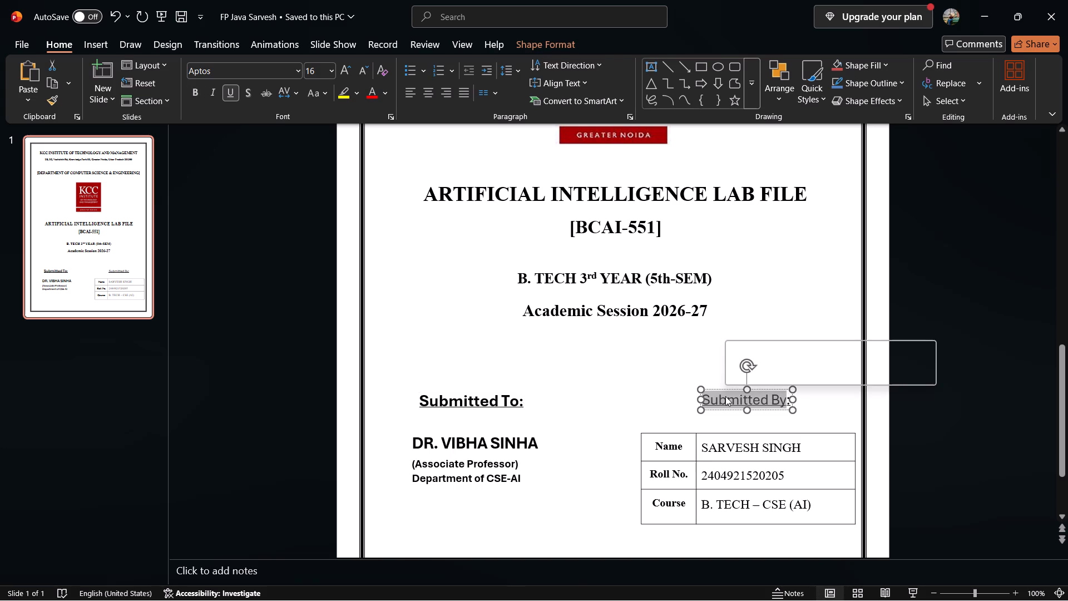
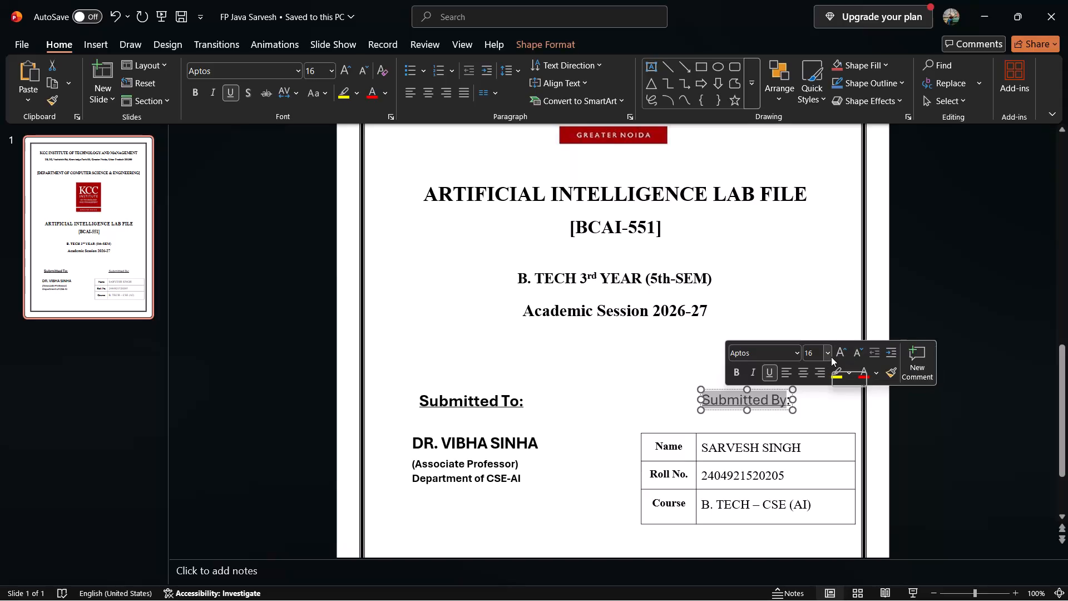
Format the Submitted By heading as 18 pt bold and widen its text box so the heading fits on one line.
click(831, 356)
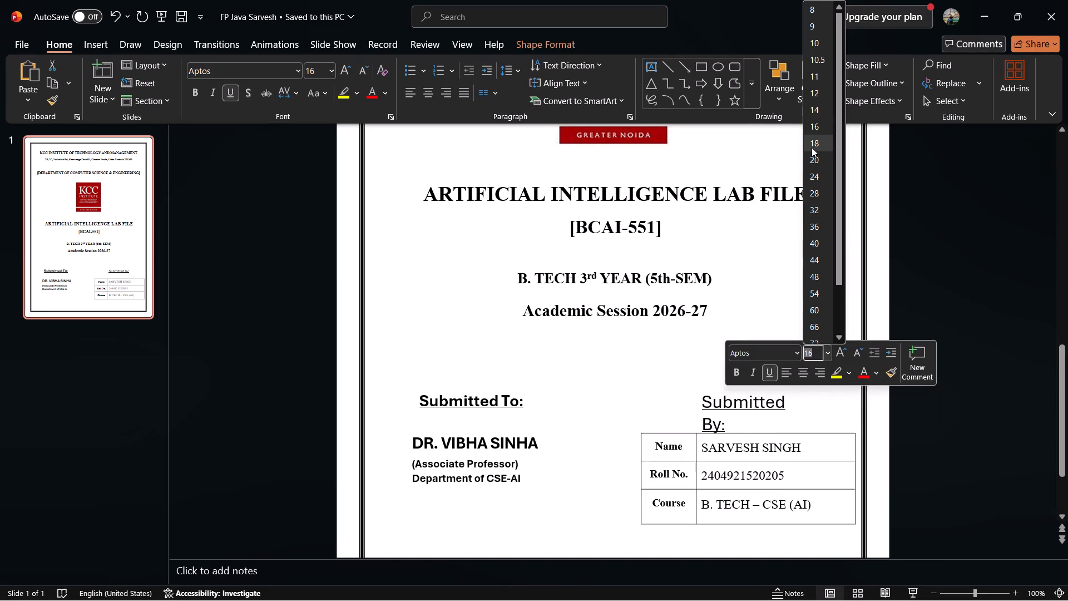
click(812, 147)
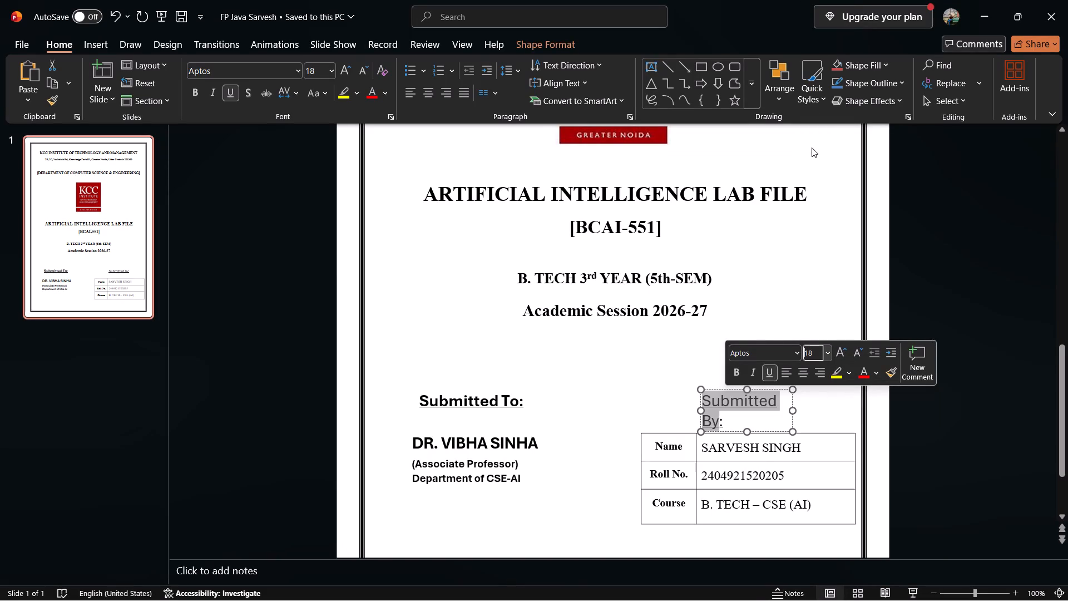
click(740, 367)
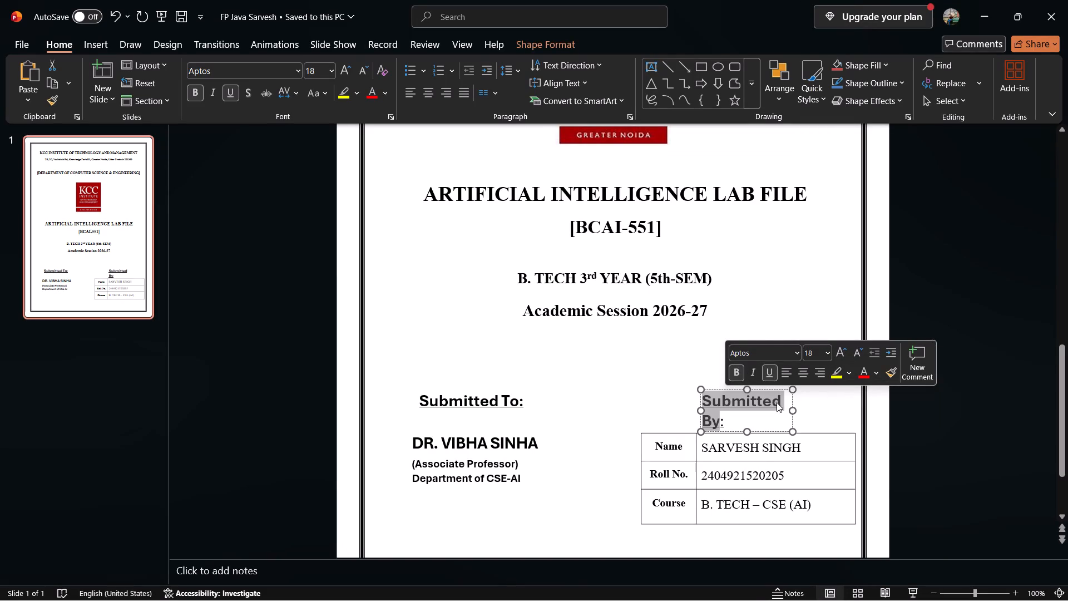
drag(793, 408, 817, 407)
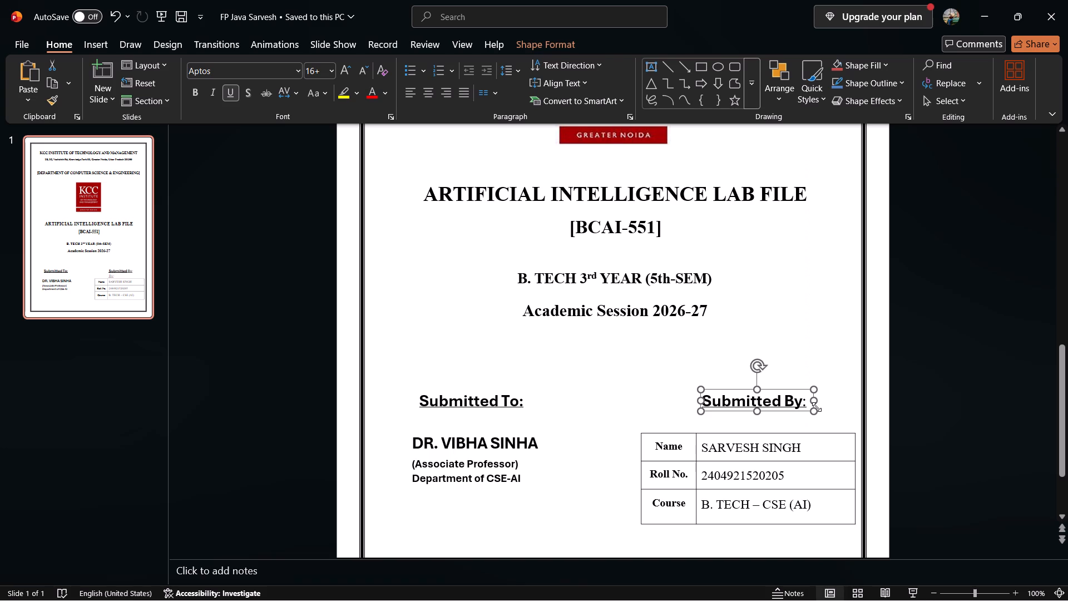
Erase the Course label in the last row of the student details table under Submitted By.
scroll(782, 462, up, 6)
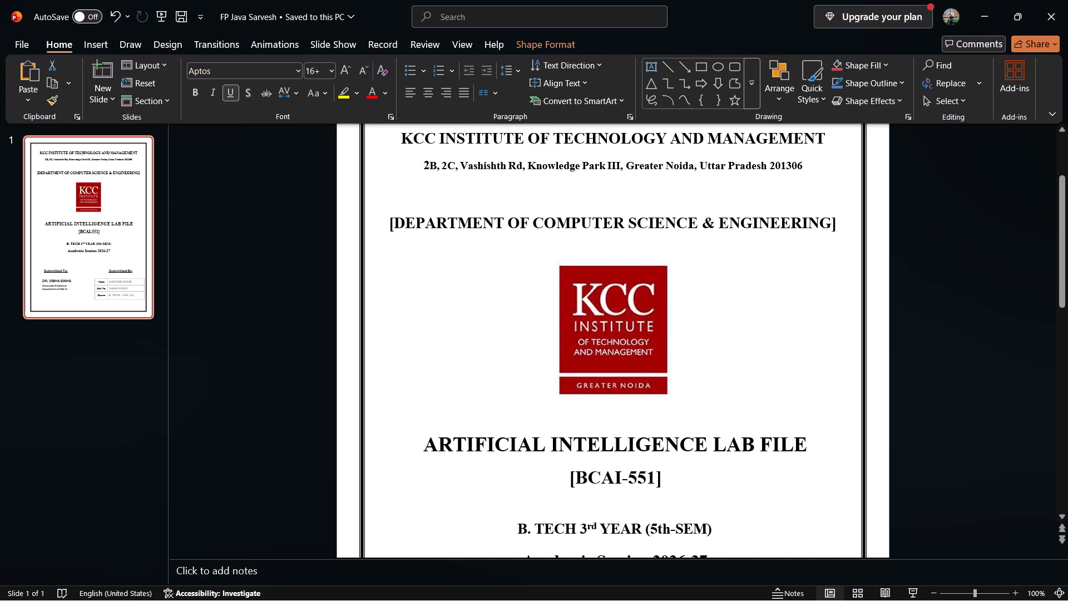
scroll(782, 462, down, 7)
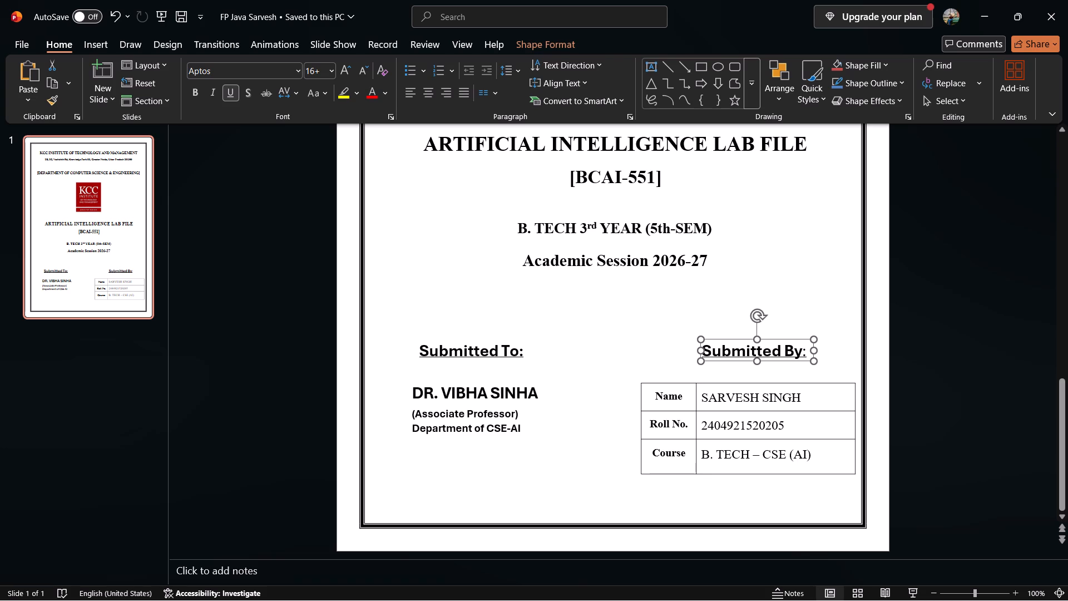
click(686, 455)
key(BackSpace)
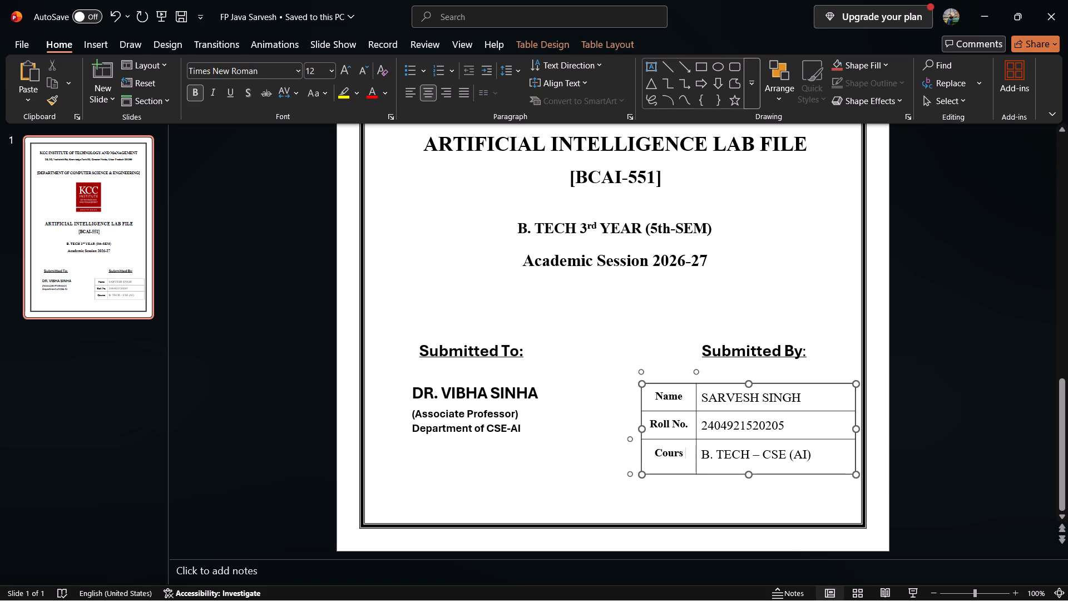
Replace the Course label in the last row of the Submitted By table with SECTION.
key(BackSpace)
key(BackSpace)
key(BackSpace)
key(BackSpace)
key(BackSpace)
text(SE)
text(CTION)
Change the value in the last row of the Submitted By table to B. TECH – CSE –AI (A2).
click(803, 455)
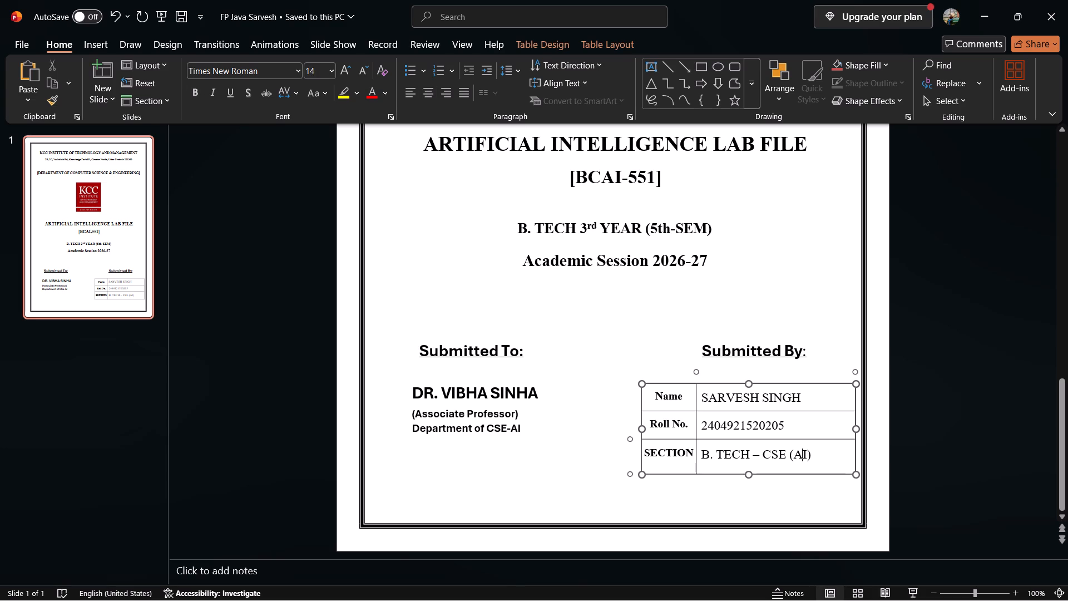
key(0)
key(BackSpace)
key(Right)
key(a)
key(BackSpace)
key(Right)
key(BackSpace)
key(BackSpace)
key(BackSpace)
key(BackSpace)
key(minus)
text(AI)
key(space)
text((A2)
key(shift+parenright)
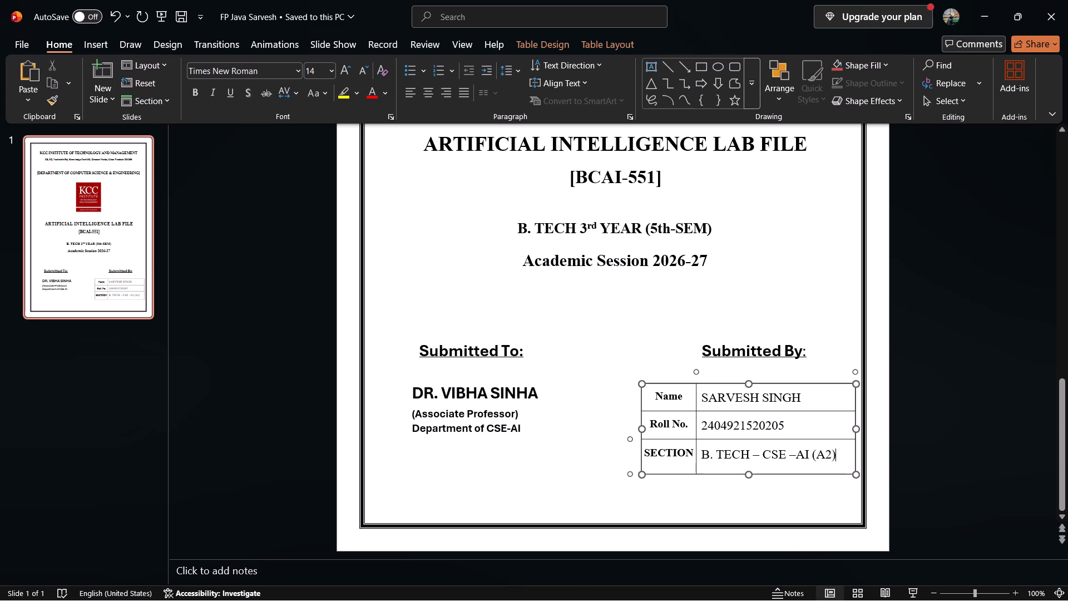
Rewrite the all-caps label in the table's last row as Section.
click(693, 452)
click(683, 451)
key(Right)
key(BackSpace)
key(BackSpace)
key(BackSpace)
key(BackSpace)
key(BackSpace)
key(BackSpace)
key(BackSpace)
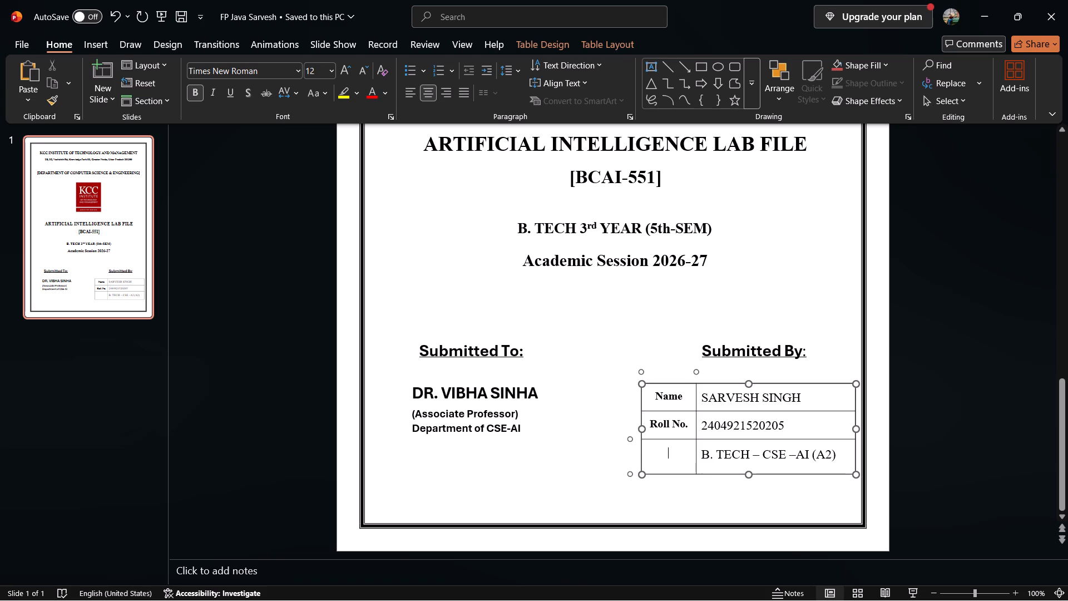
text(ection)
Review the whole cover page, from the institute heading down to the Submitted By table.
scroll(683, 451, up, 1)
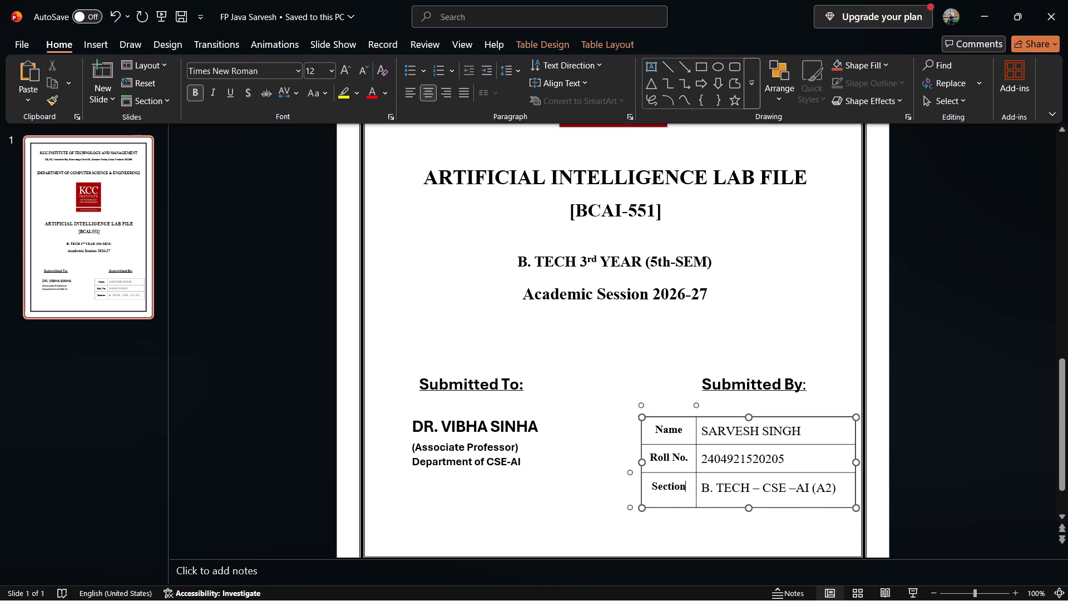
scroll(683, 451, up, 7)
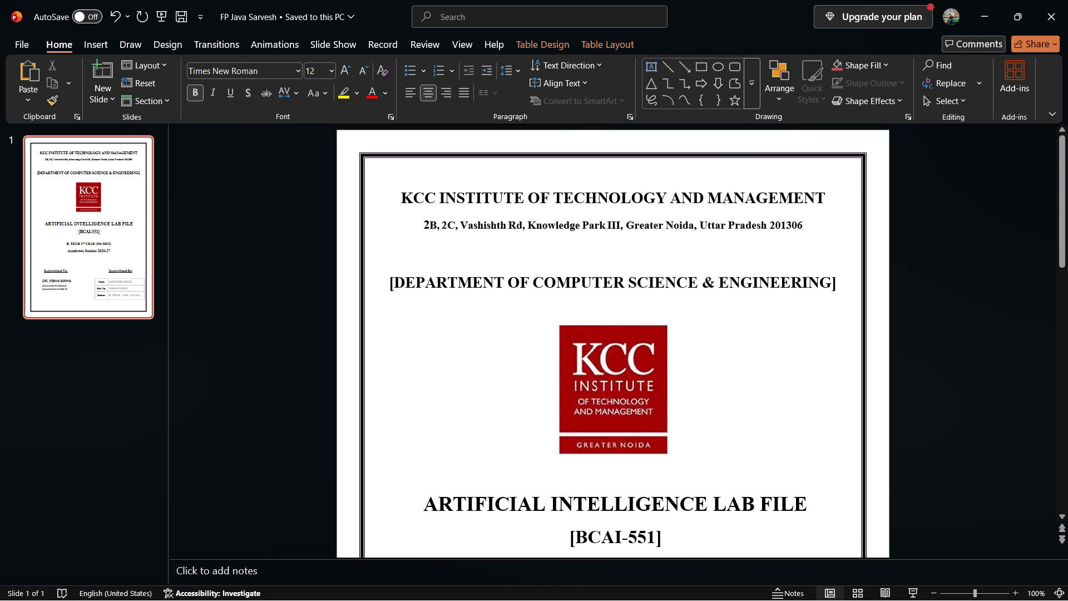
scroll(683, 451, down, 5)
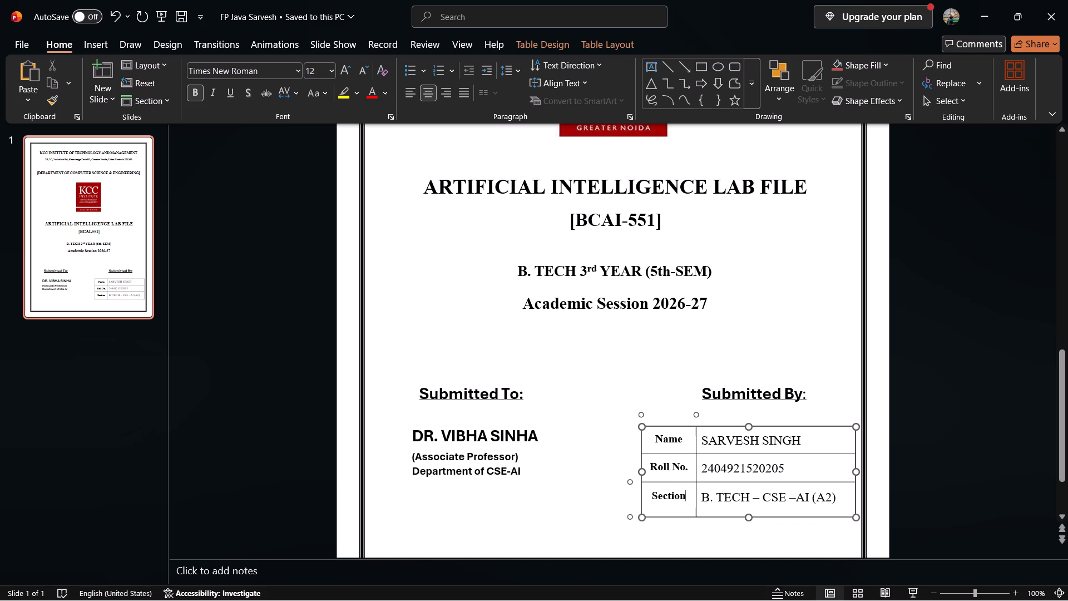
scroll(683, 451, up, 2)
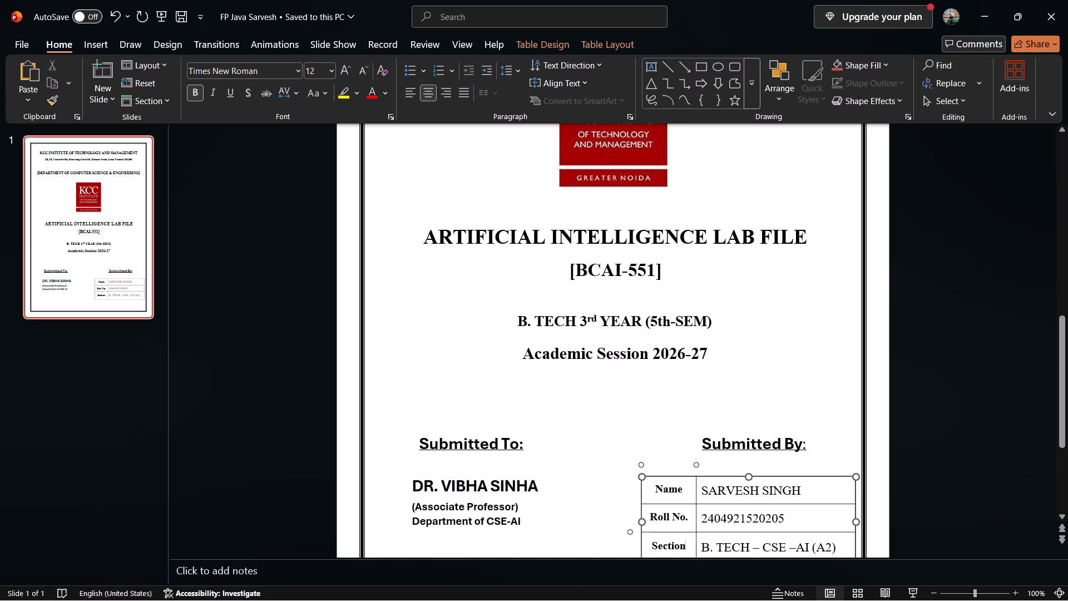
scroll(683, 451, down, 1)
scroll(683, 451, up, 3)
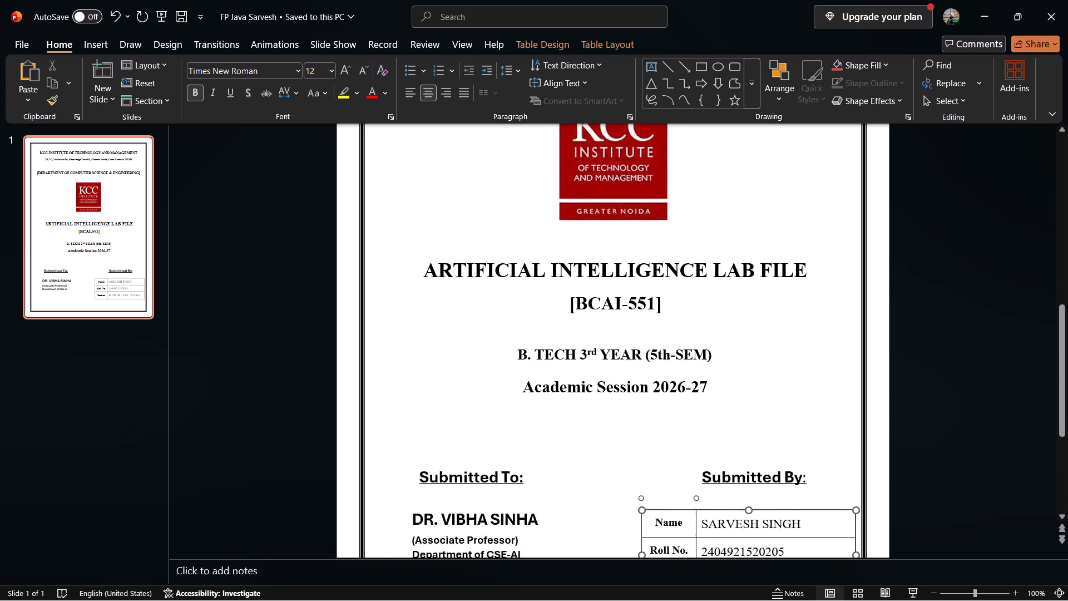
scroll(683, 451, up, 1)
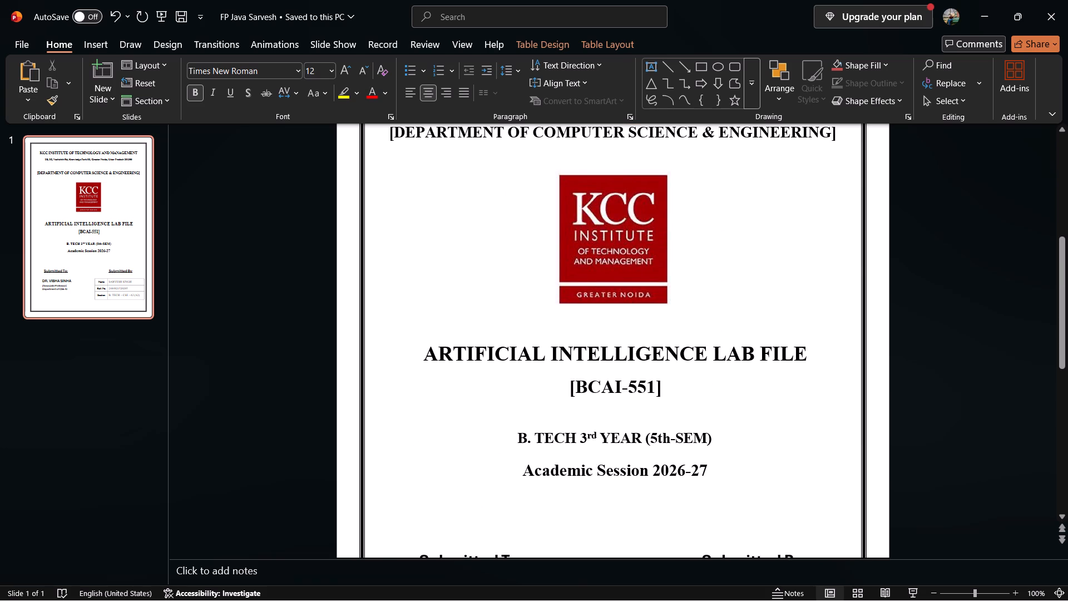
scroll(587, 444, up, 8)
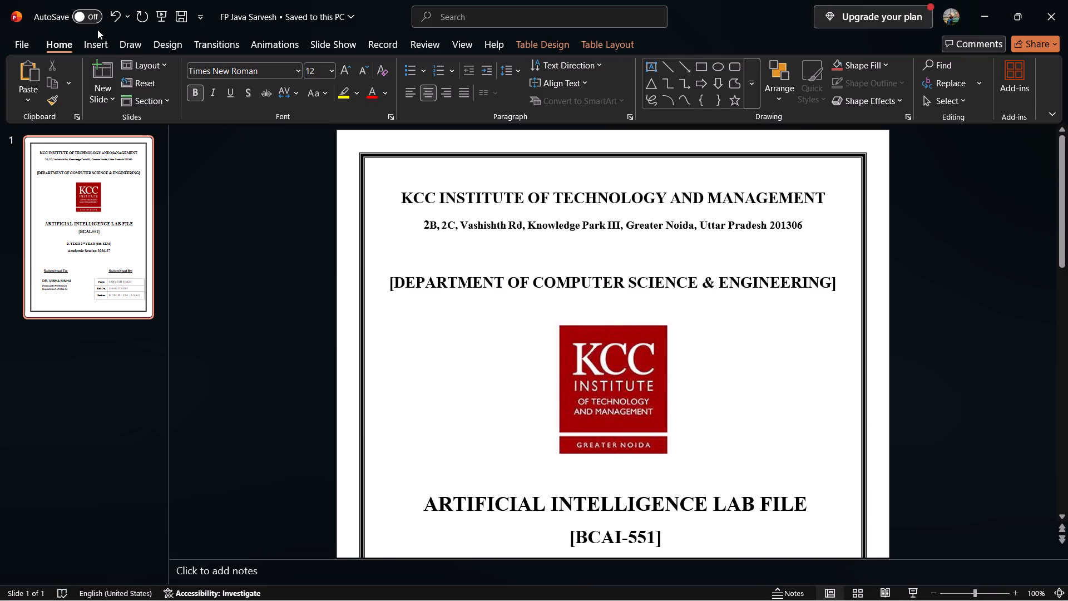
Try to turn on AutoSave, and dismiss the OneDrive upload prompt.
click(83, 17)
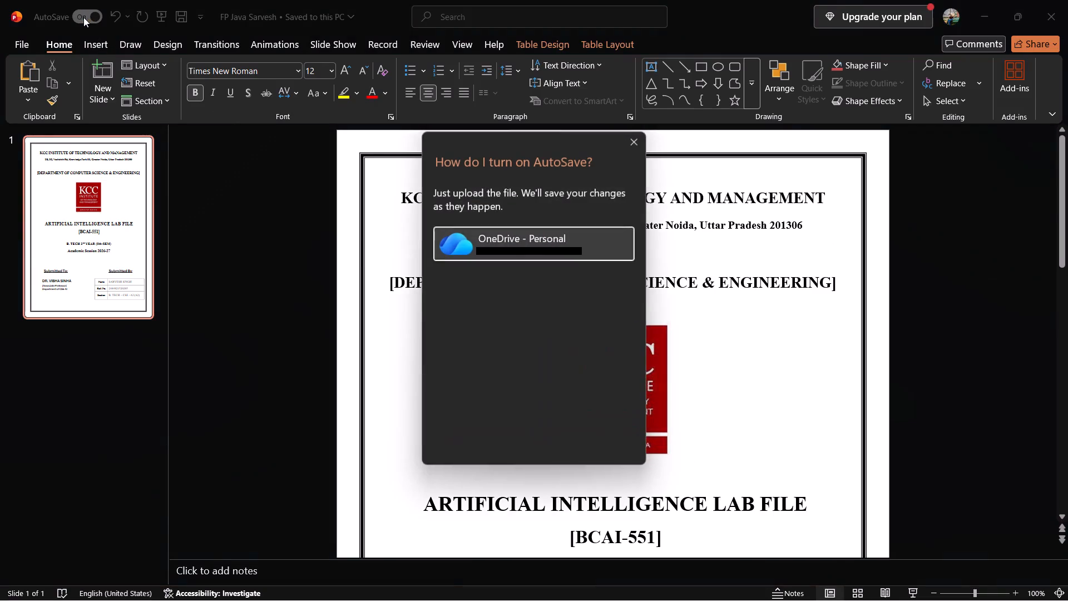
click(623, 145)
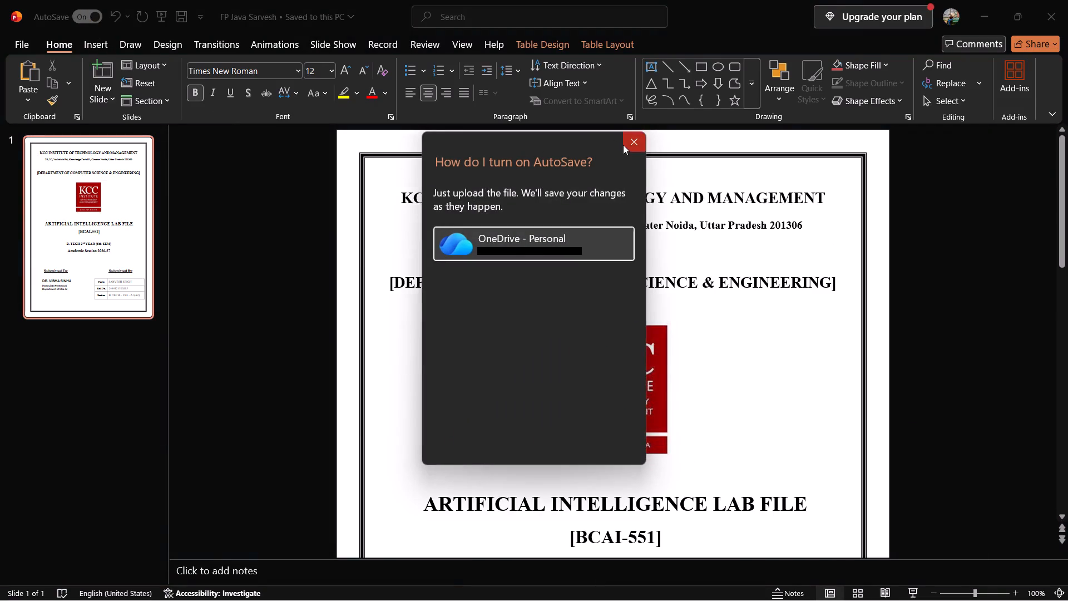
Save the changes to the current presentation file.
click(35, 51)
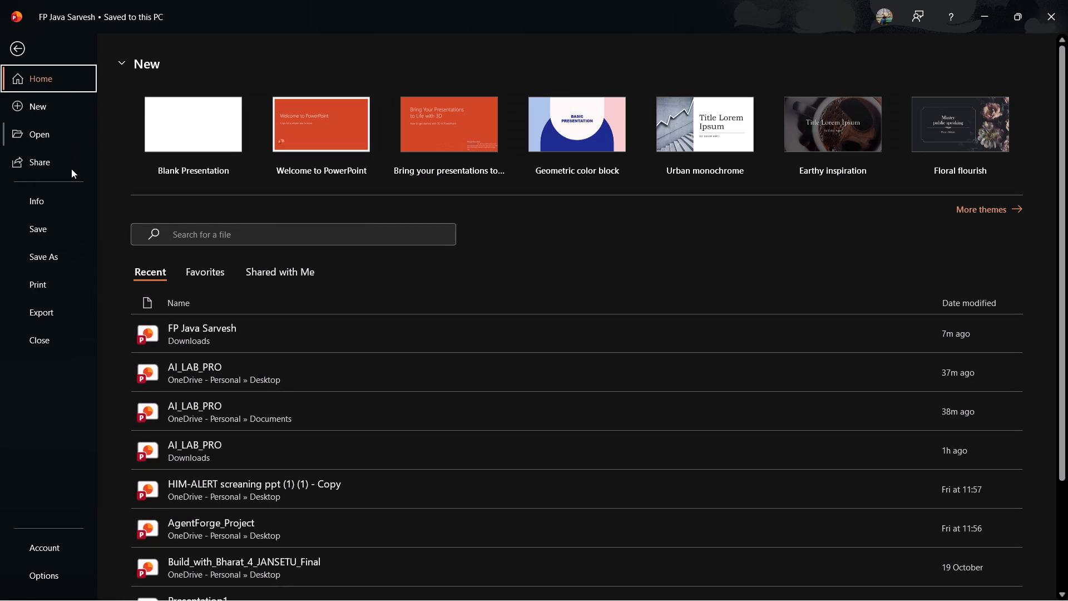
click(67, 231)
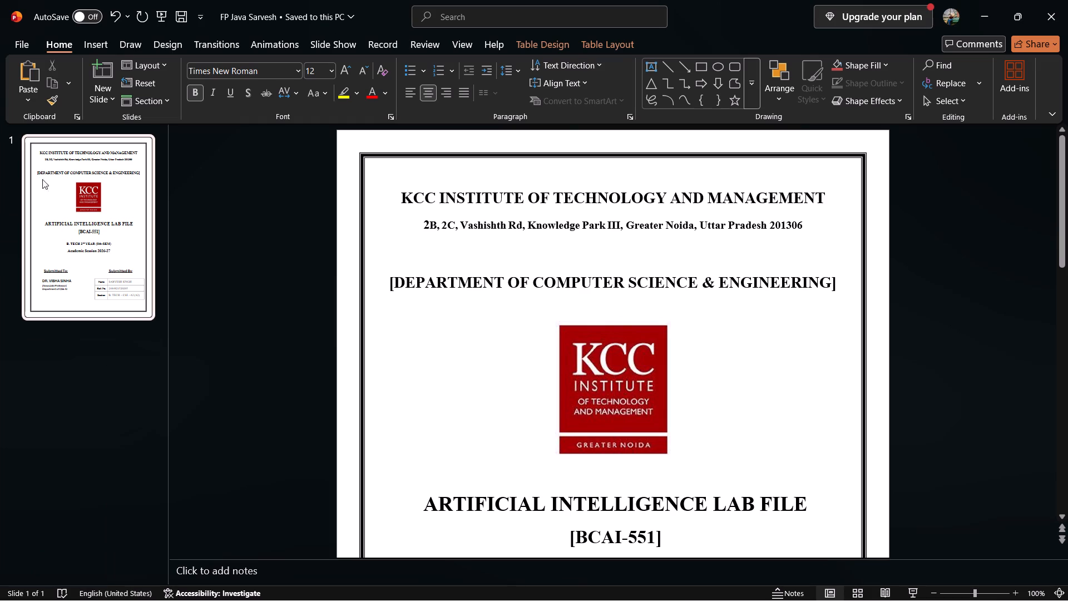
Save a copy of the presentation to the Desktop folder under the name sarvesh ai fp.
click(24, 39)
click(58, 250)
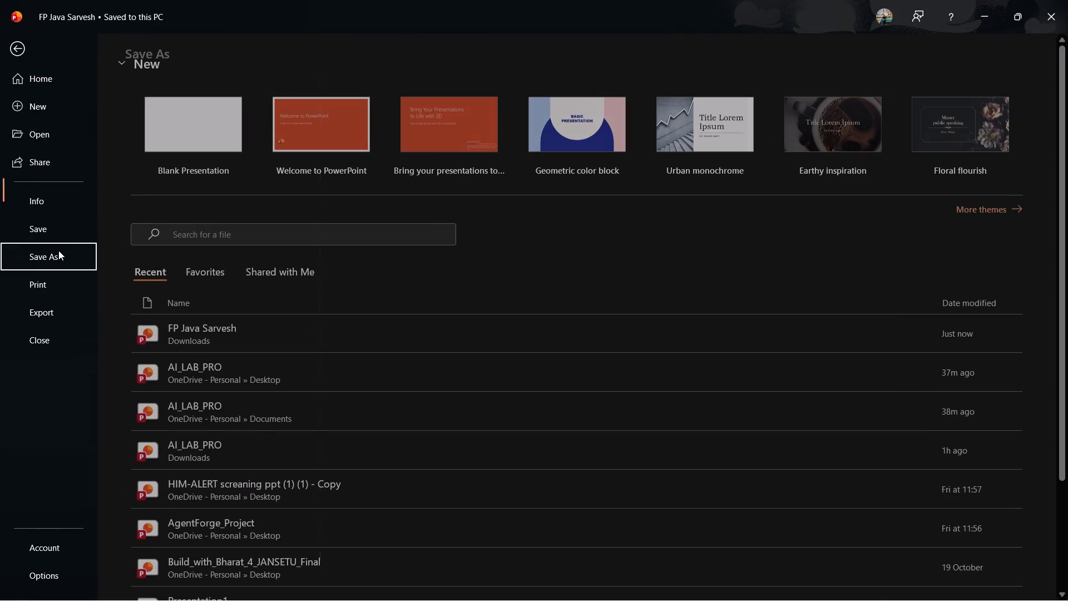
click(430, 245)
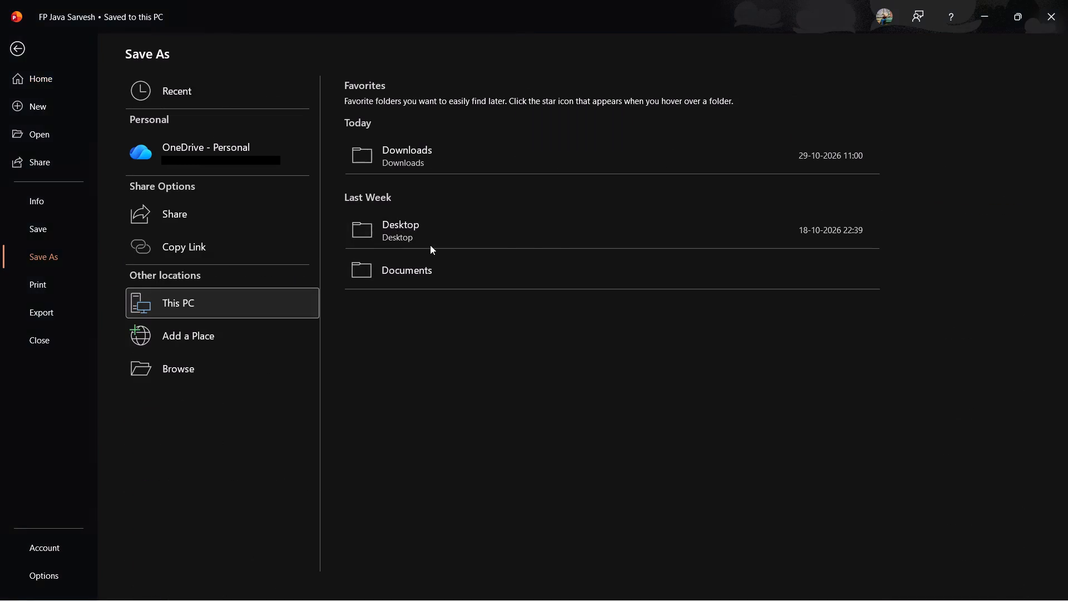
key(BackSpace)
key(BackSpace)
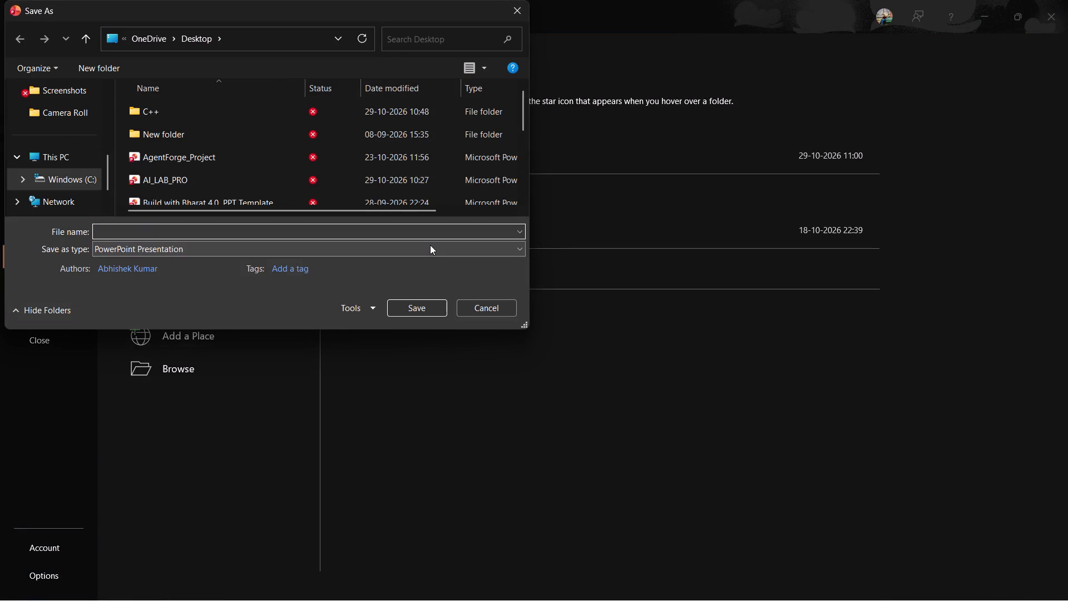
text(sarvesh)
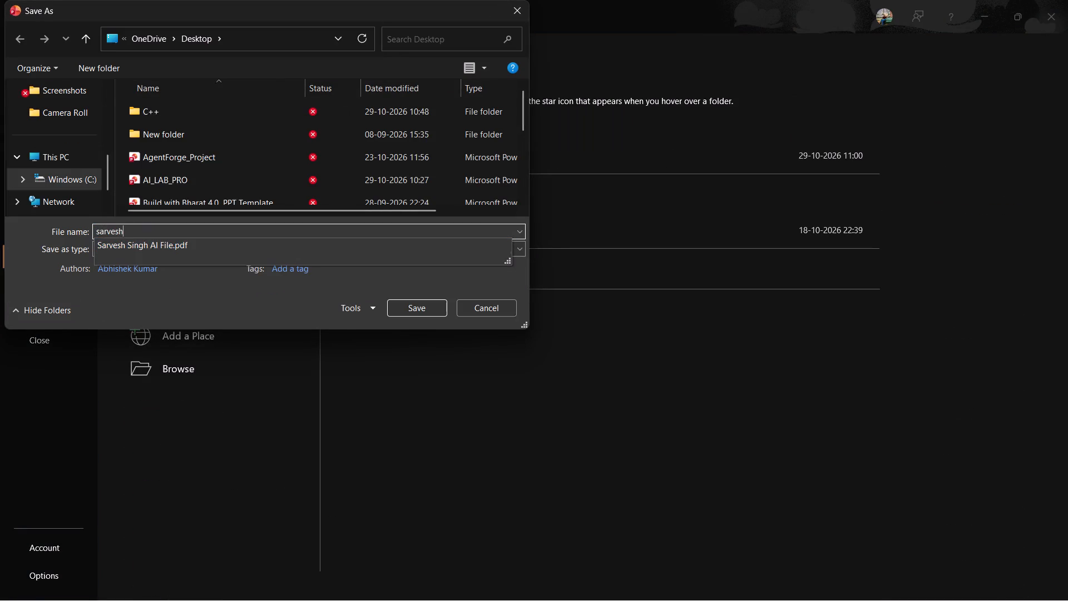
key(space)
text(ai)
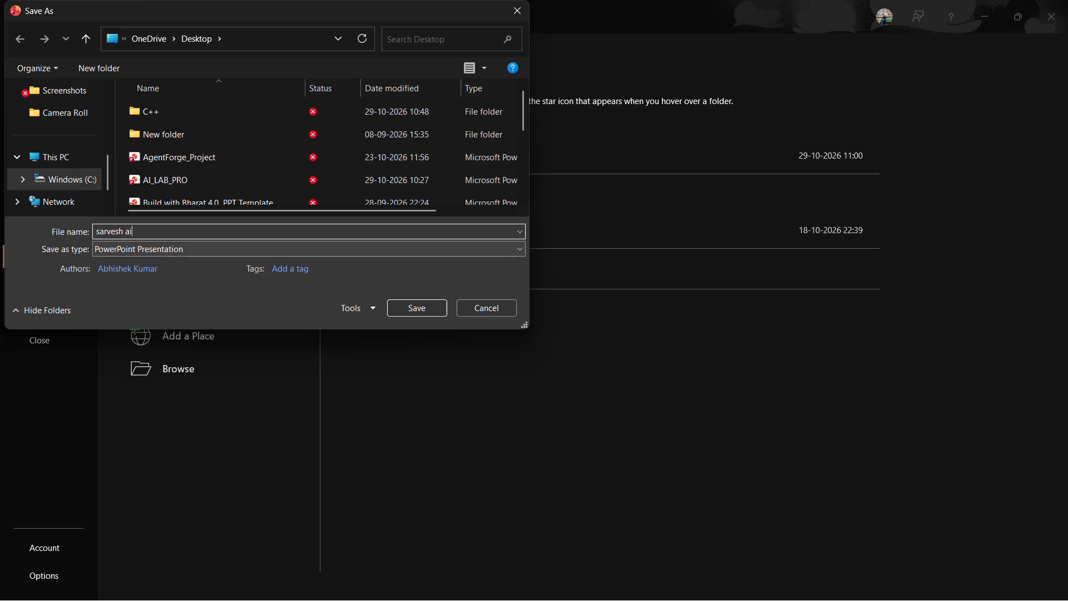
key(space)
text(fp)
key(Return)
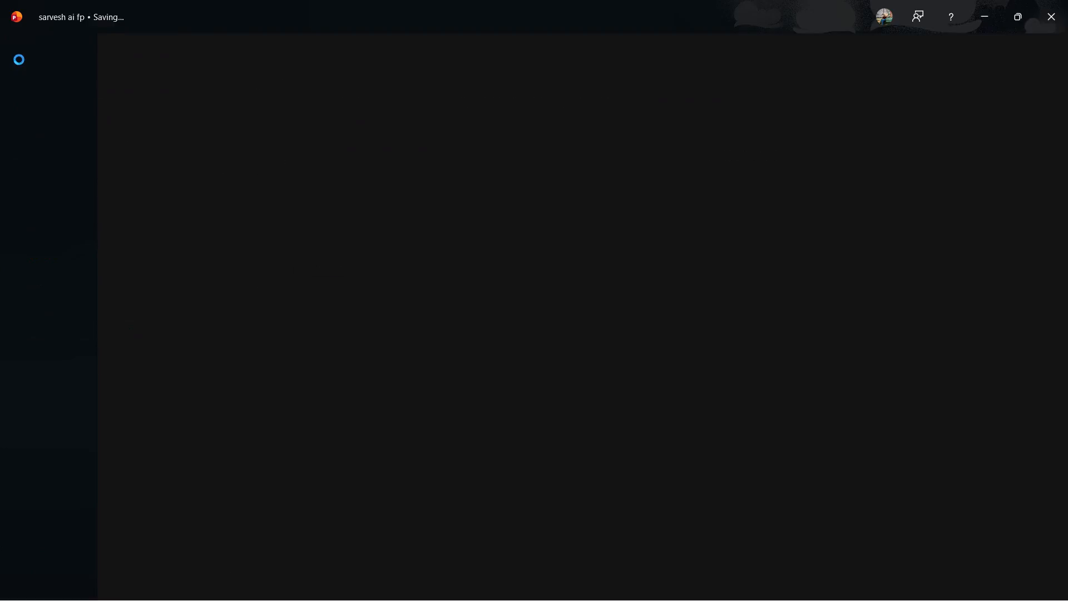
Replace the student name in the Submitted By table with Lalit's full name in capitals.
scroll(587, 280, down, 5)
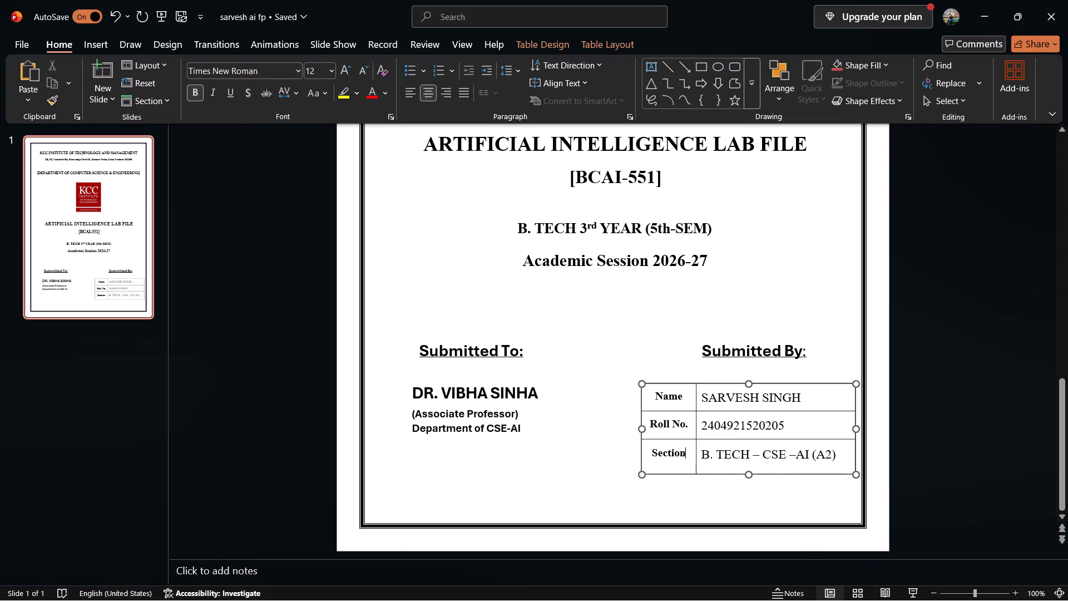
click(801, 401)
key(BackSpace)
key(BackSpace)
key(BackSpace)
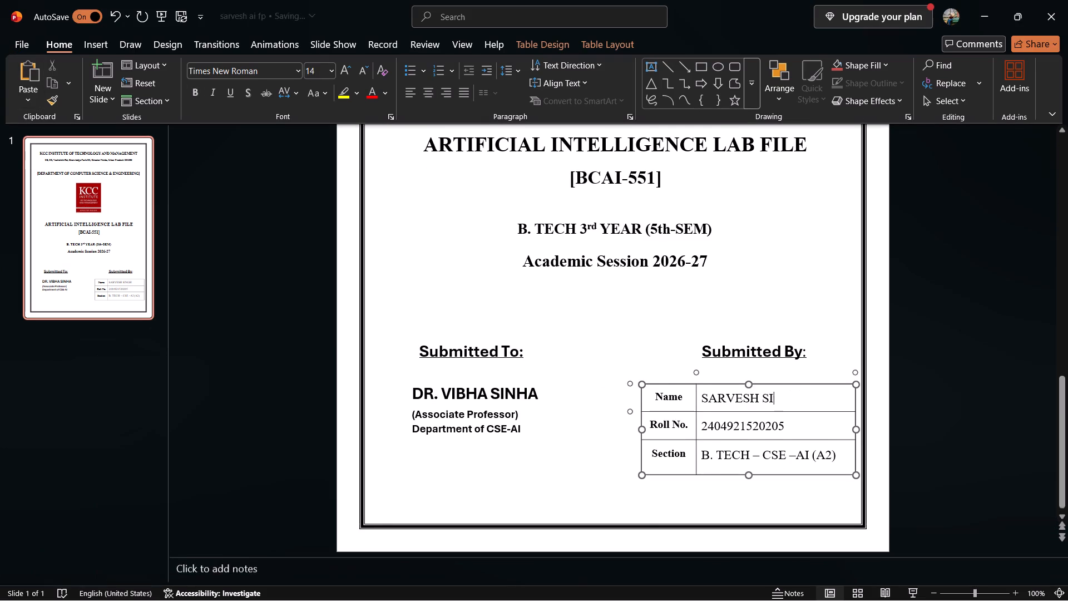
key(BackSpace)
key(BackSpace)
key(BackSpace)
key(BackSpace)
key(BackSpace)
key(BackSpace)
key(BackSpace)
key(BackSpace)
key(BackSpace)
key(BackSpace)
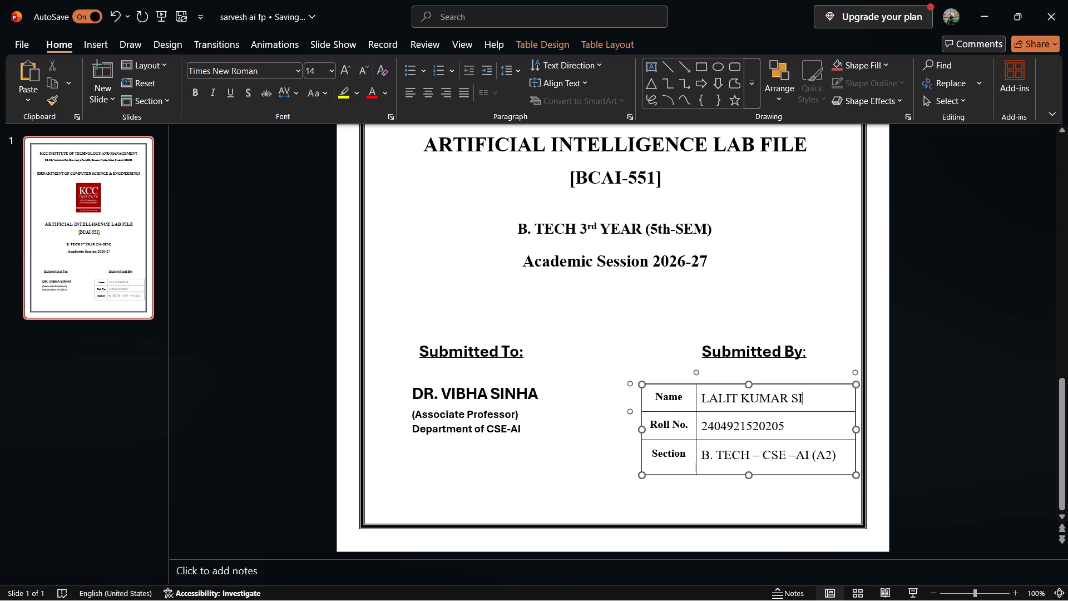
Replace the last three digits of the roll number in the Submitted By table with those of Lalit's roll number.
click(804, 432)
key(BackSpace)
key(BackSpace)
key(BackSpace)
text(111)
Save the changes to the current presentation file.
scroll(804, 432, up, 1)
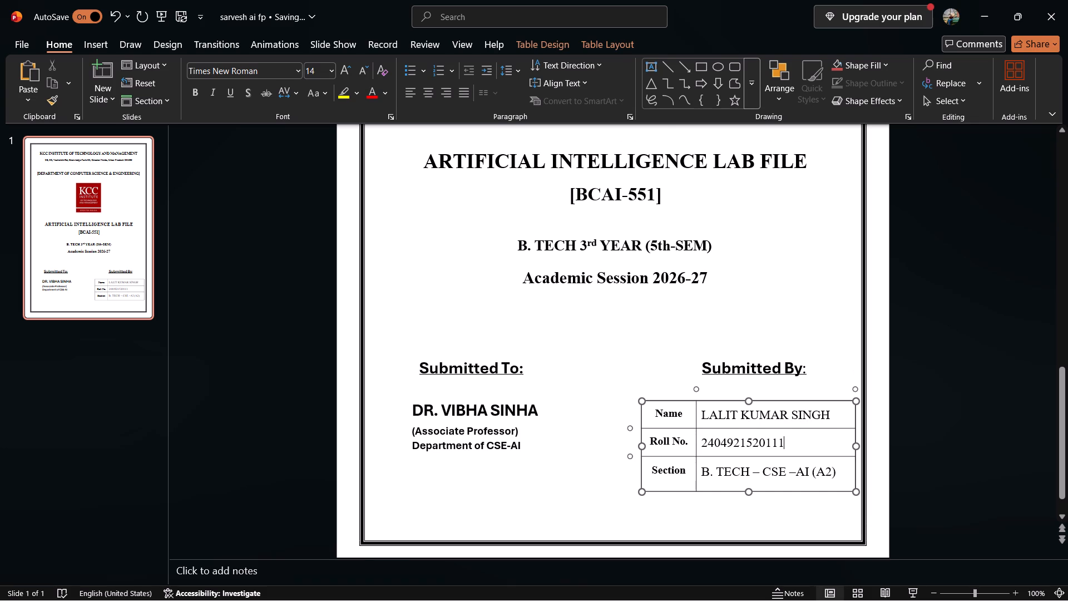
scroll(804, 432, up, 4)
scroll(804, 432, down, 3)
click(31, 45)
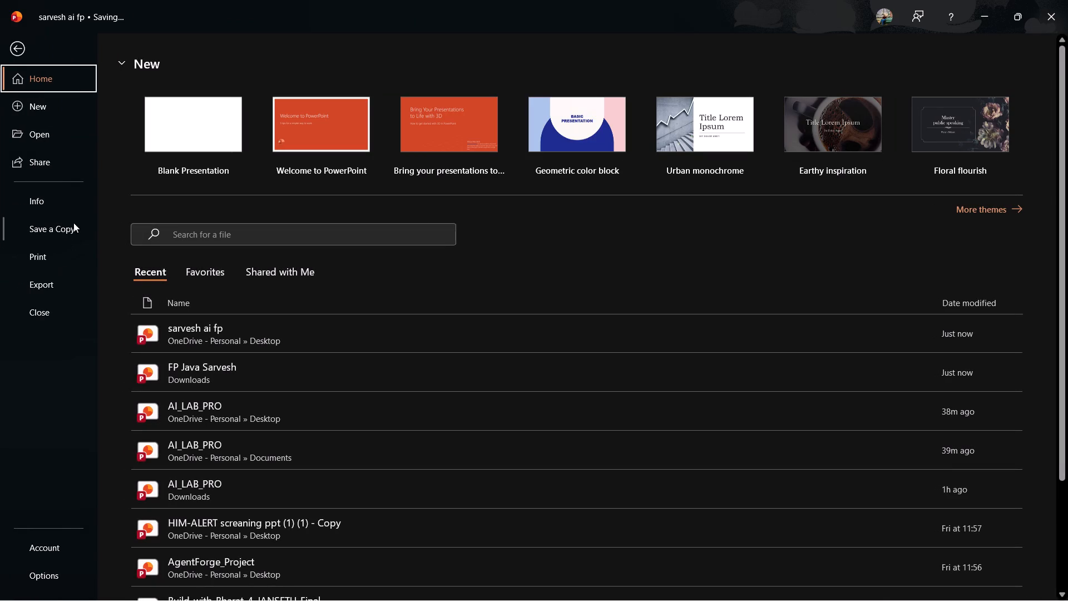
click(14, 46)
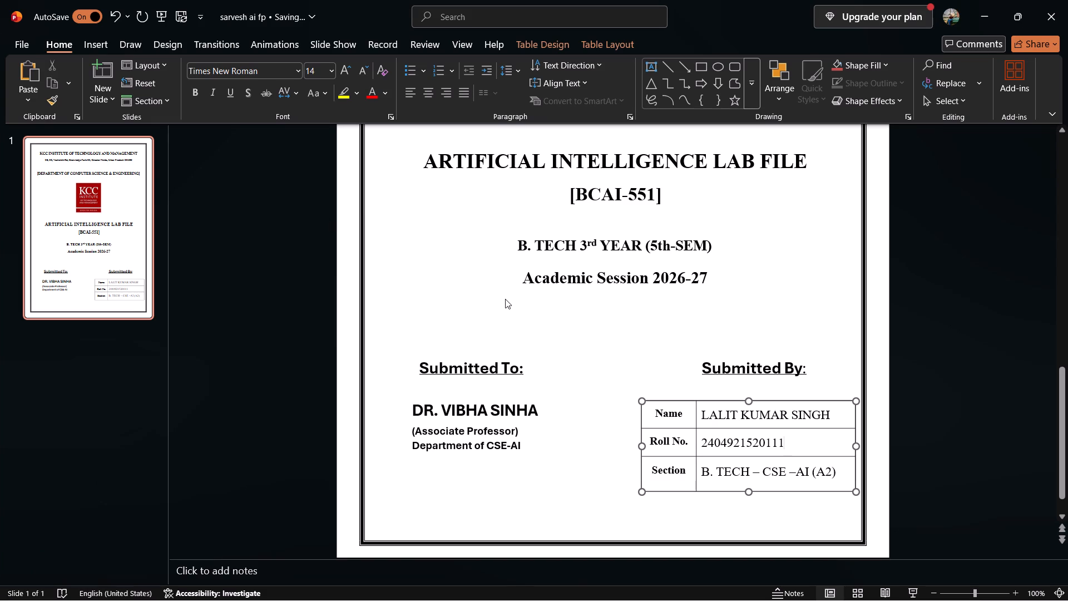
key(ctrl+s)
key(ctrl+s)
Turn off AutoSave for the presentation and dismiss the saved-changes notice.
click(87, 21)
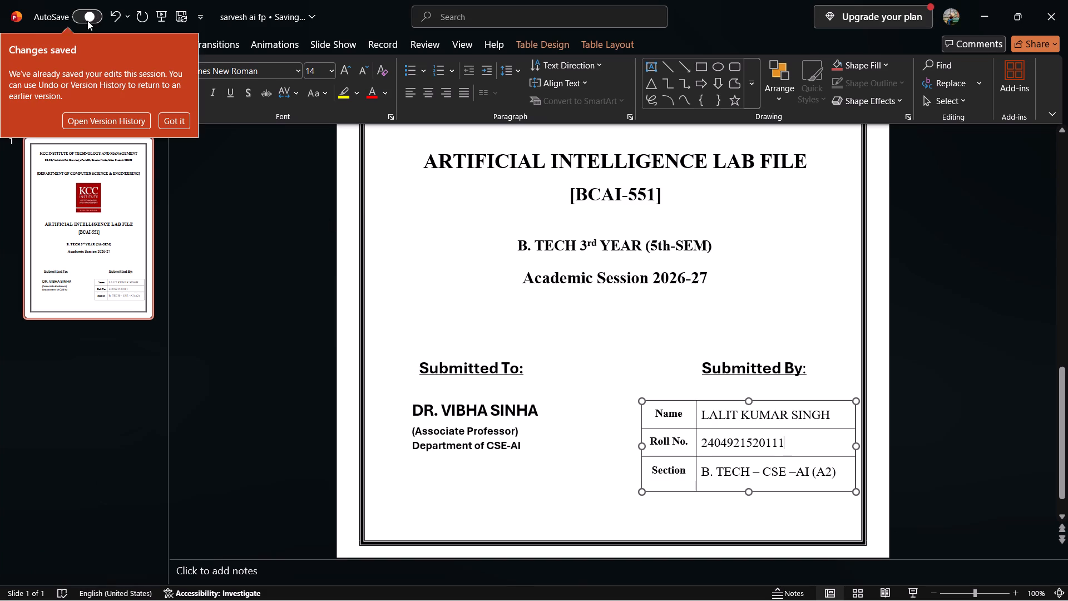
click(170, 122)
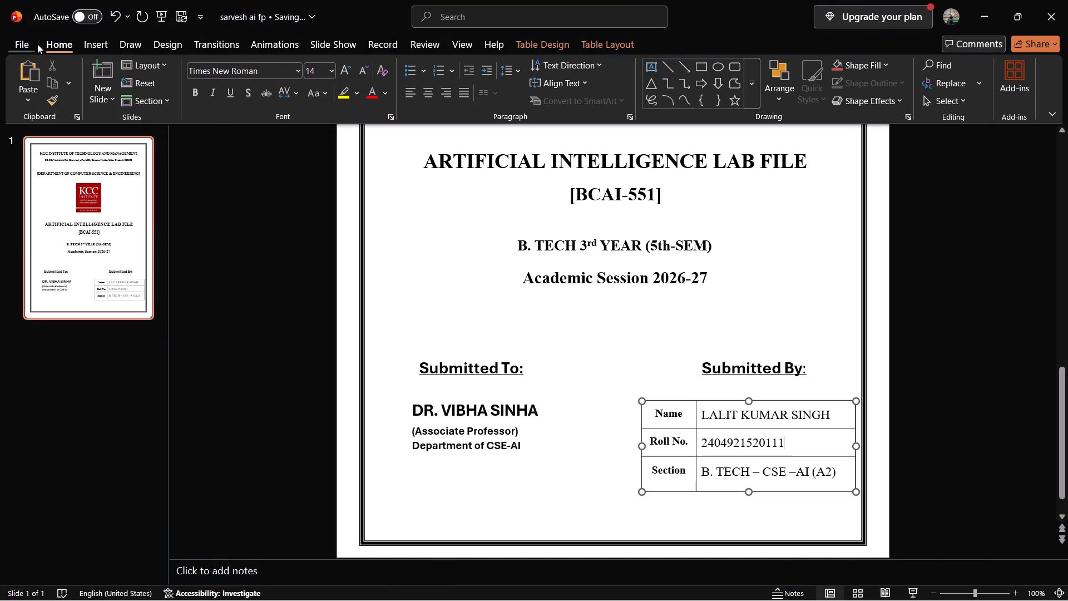
Start saving the presentation as a separate file, choosing the Desktop folder as its location.
click(37, 45)
click(62, 257)
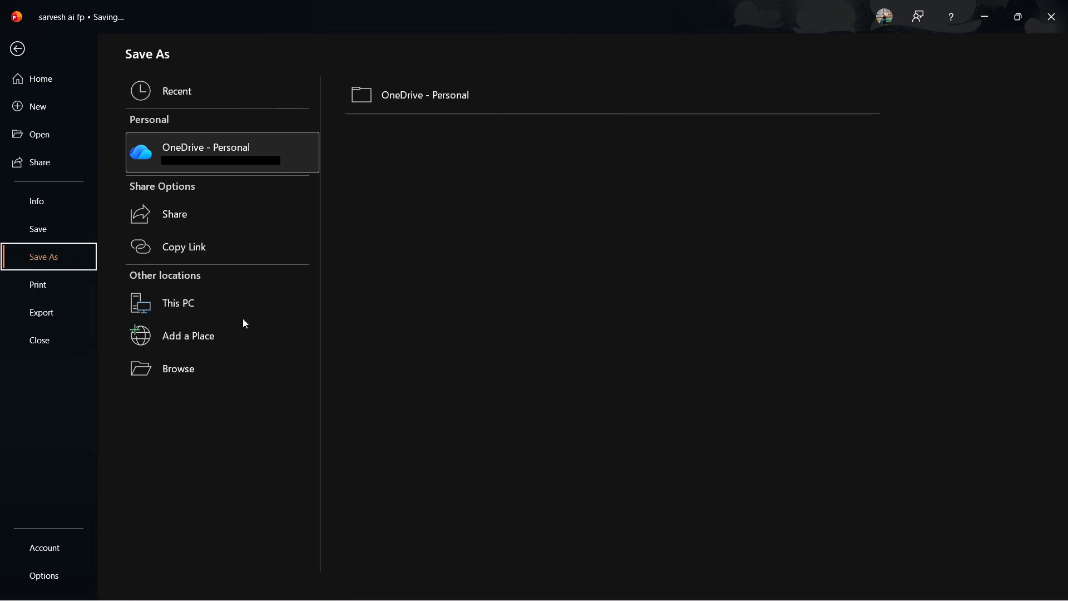
click(236, 366)
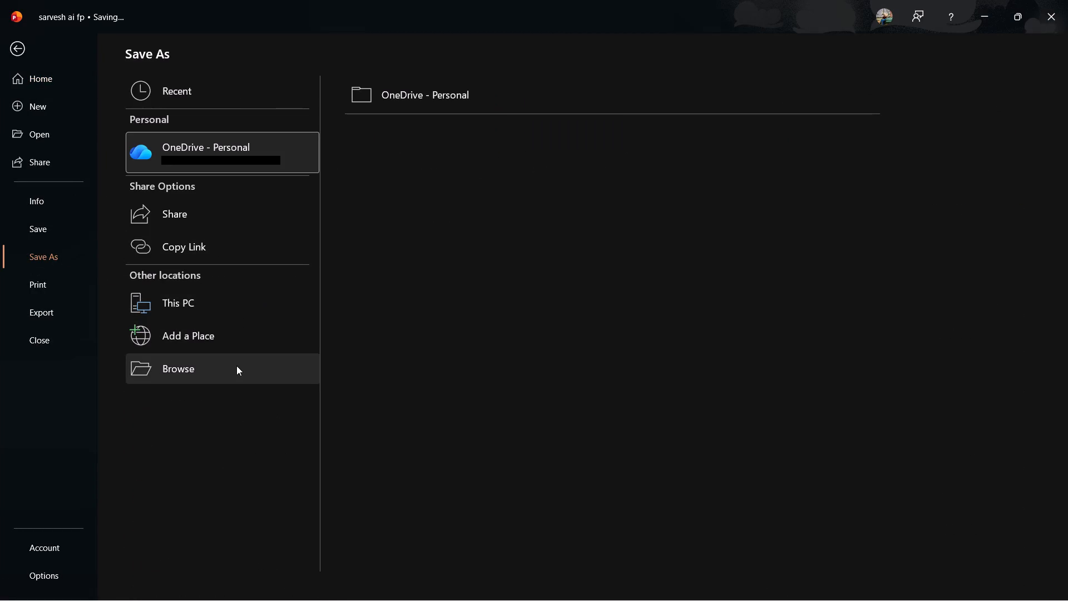
click(236, 366)
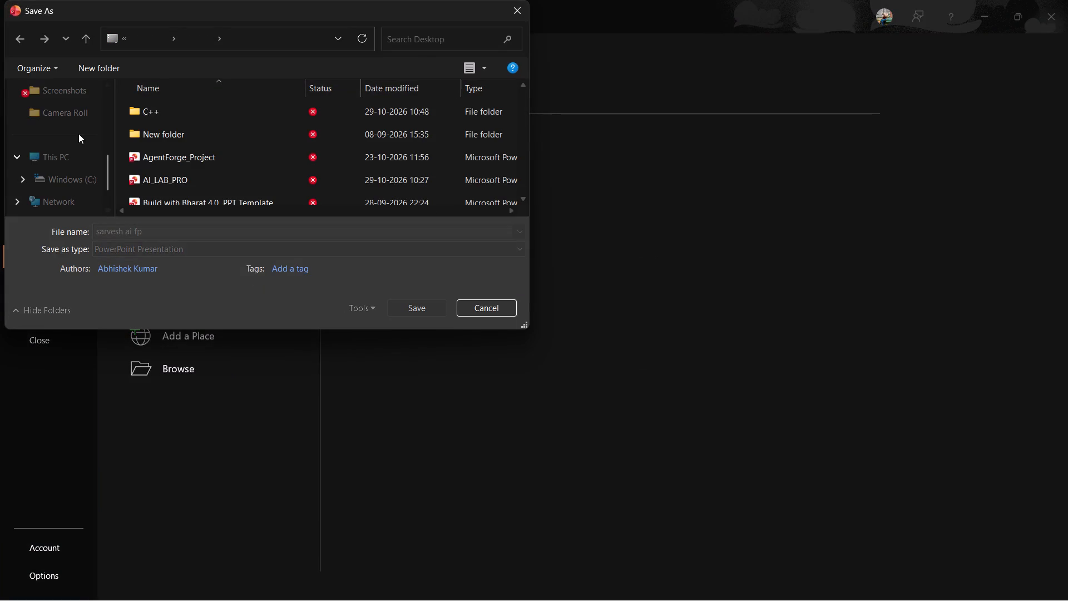
scroll(78, 133, up, 5)
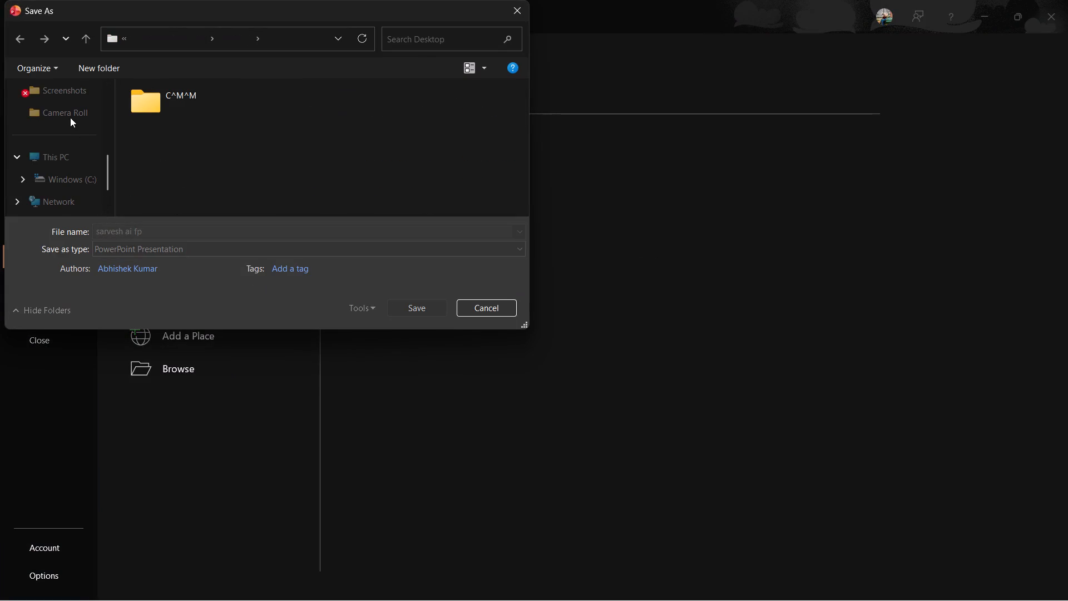
scroll(90, 156, down, 1)
click(46, 154)
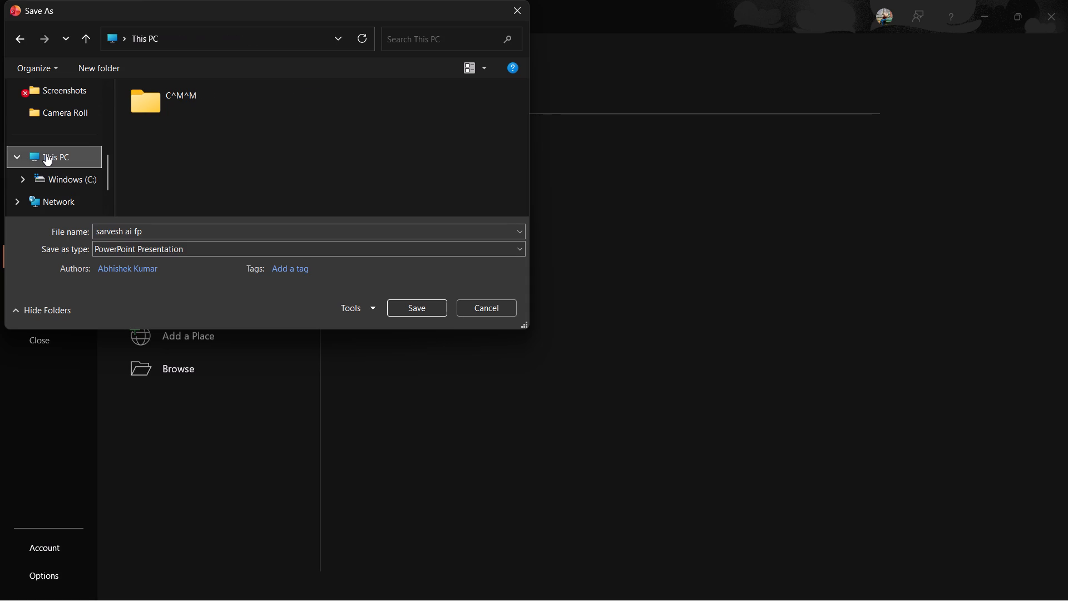
scroll(60, 102, up, 3)
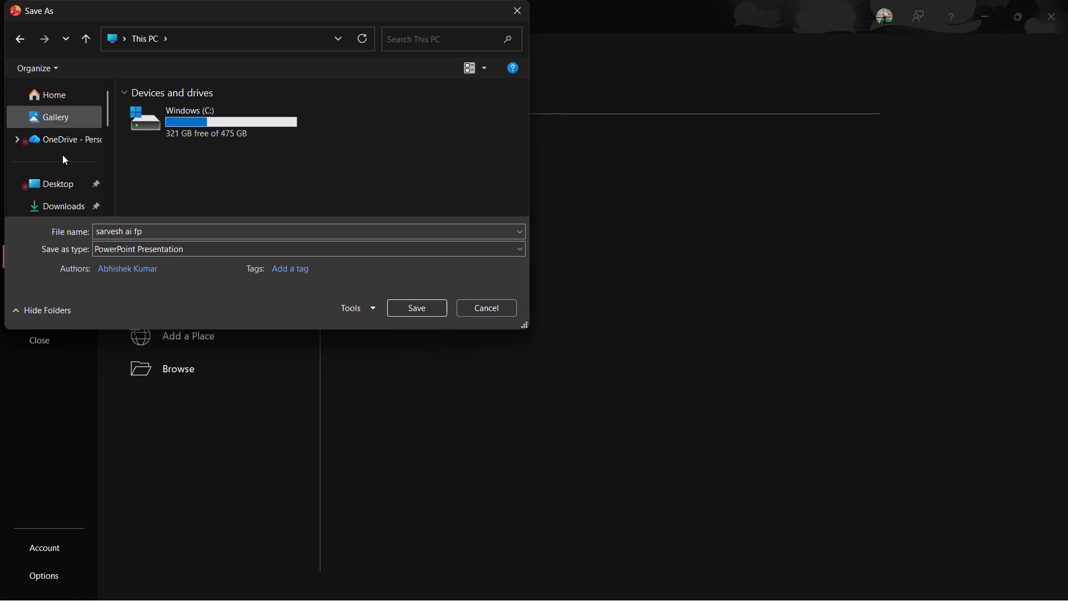
click(66, 183)
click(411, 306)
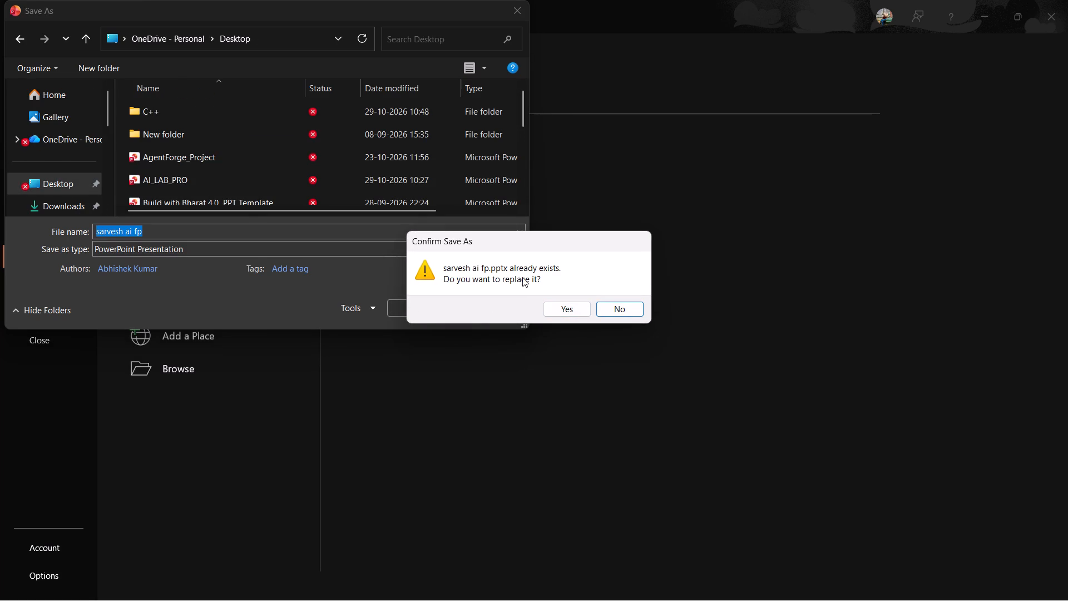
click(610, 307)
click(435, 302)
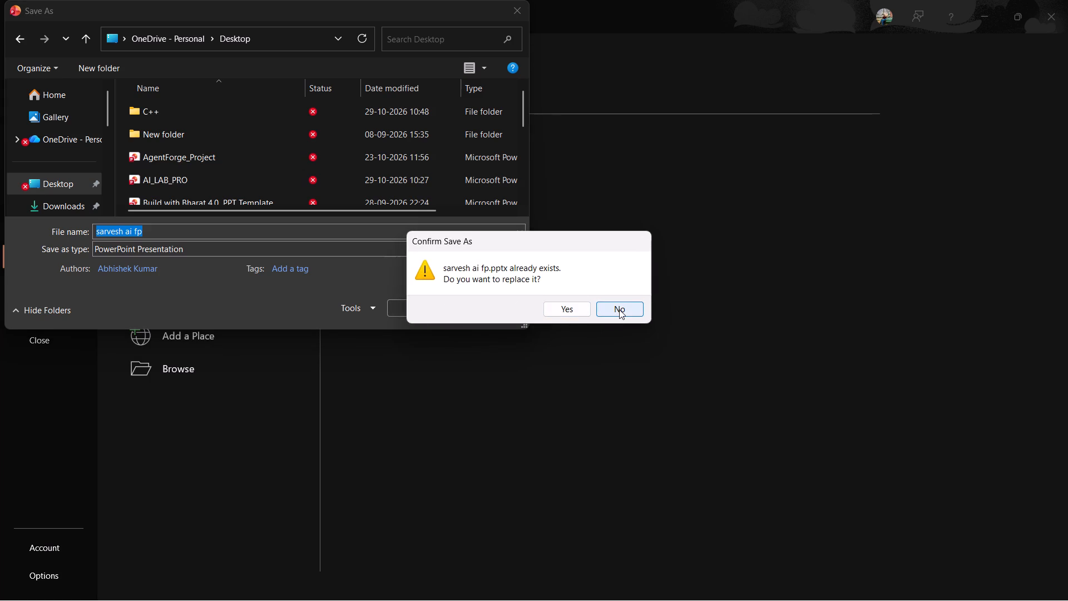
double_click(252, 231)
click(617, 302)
Name the new file LALIT ai fp and save it in the Desktop folder.
click(124, 232)
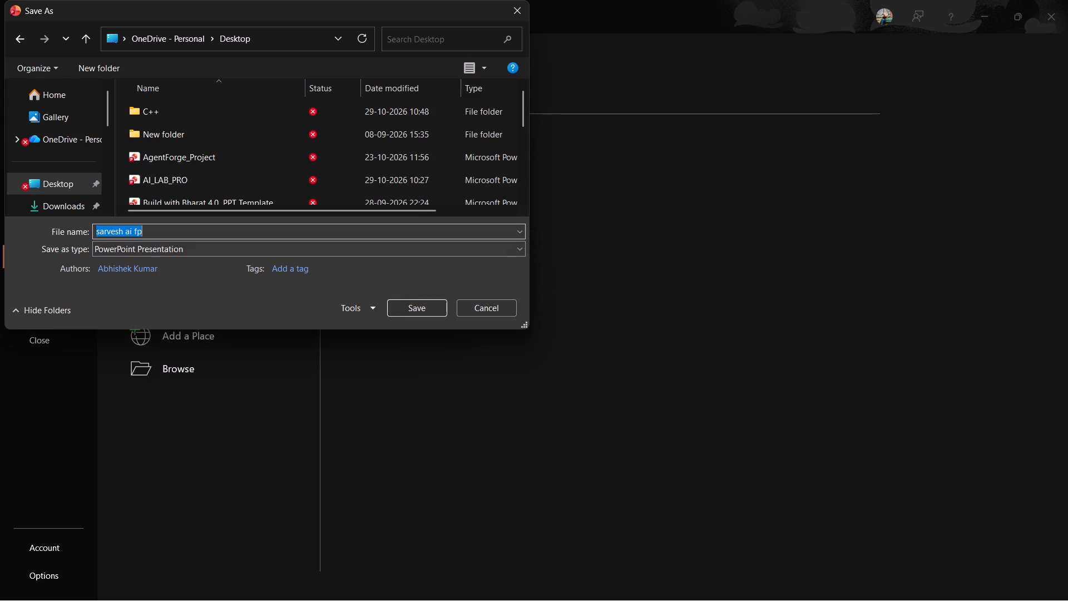
key(Left)
click(128, 233)
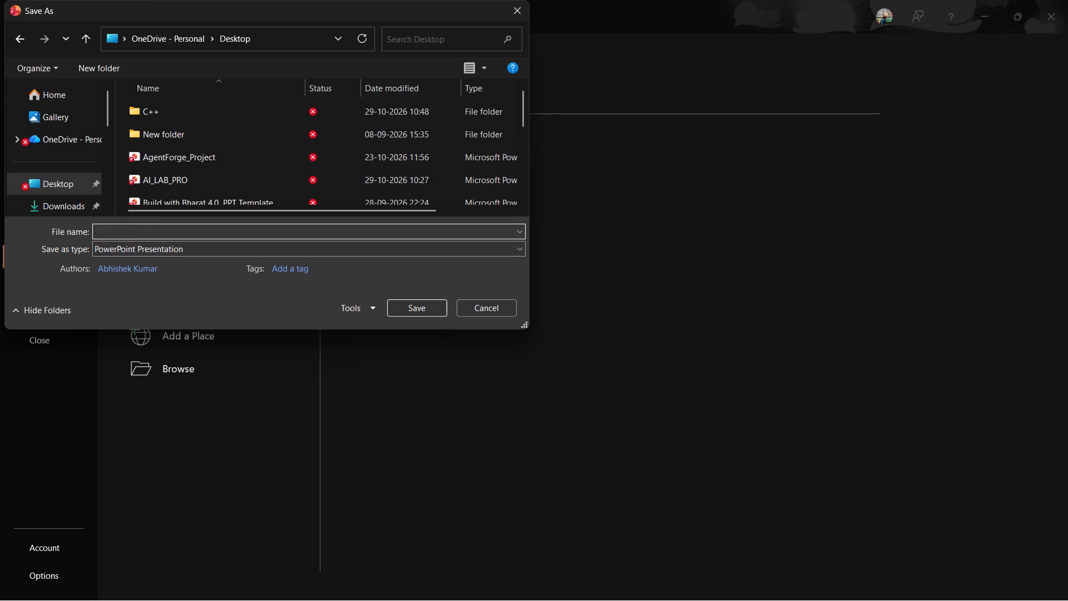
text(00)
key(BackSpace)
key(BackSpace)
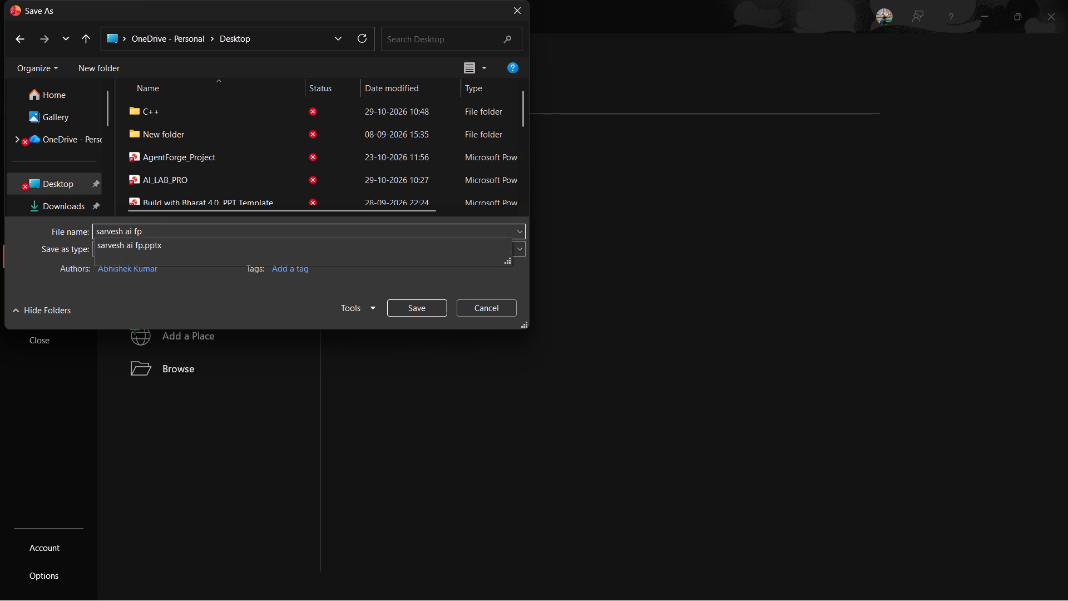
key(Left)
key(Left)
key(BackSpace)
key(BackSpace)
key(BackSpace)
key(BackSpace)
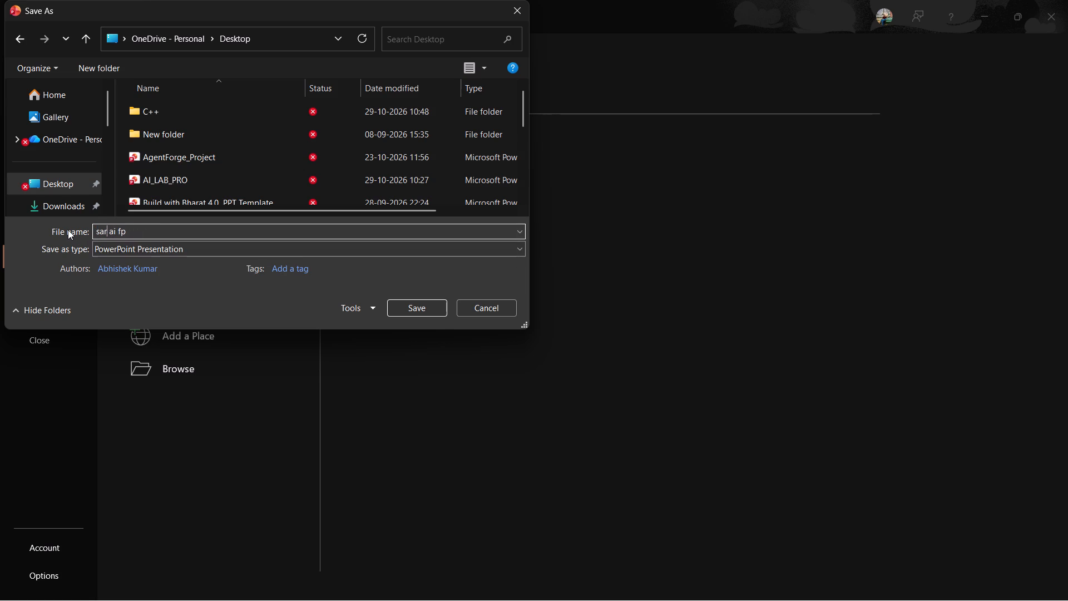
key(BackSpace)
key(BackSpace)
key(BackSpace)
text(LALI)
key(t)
click(405, 302)
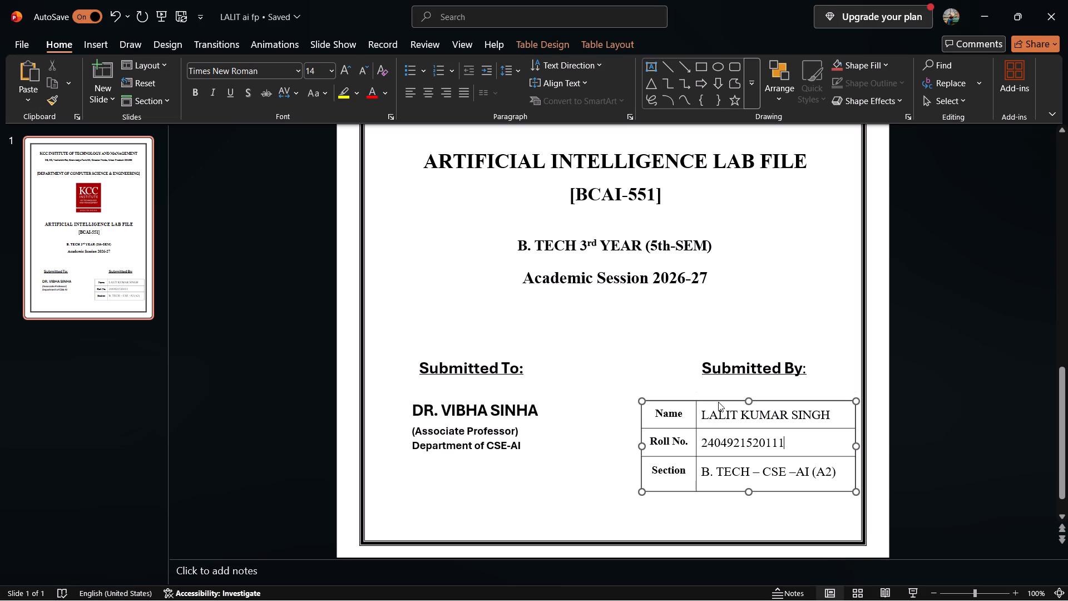
Replace the student name in the Submitted By table with Mukund's full name in capitals.
click(832, 418)
key(BackSpace)
key(BackSpace)
key(BackSpace)
key(BackSpace)
key(BackSpace)
key(BackSpace)
key(BackSpace)
key(BackSpace)
key(BackSpace)
key(BackSpace)
key(BackSpace)
key(BackSpace)
key(BackSpace)
key(BackSpace)
key(BackSpace)
key(BackSpace)
key(BackSpace)
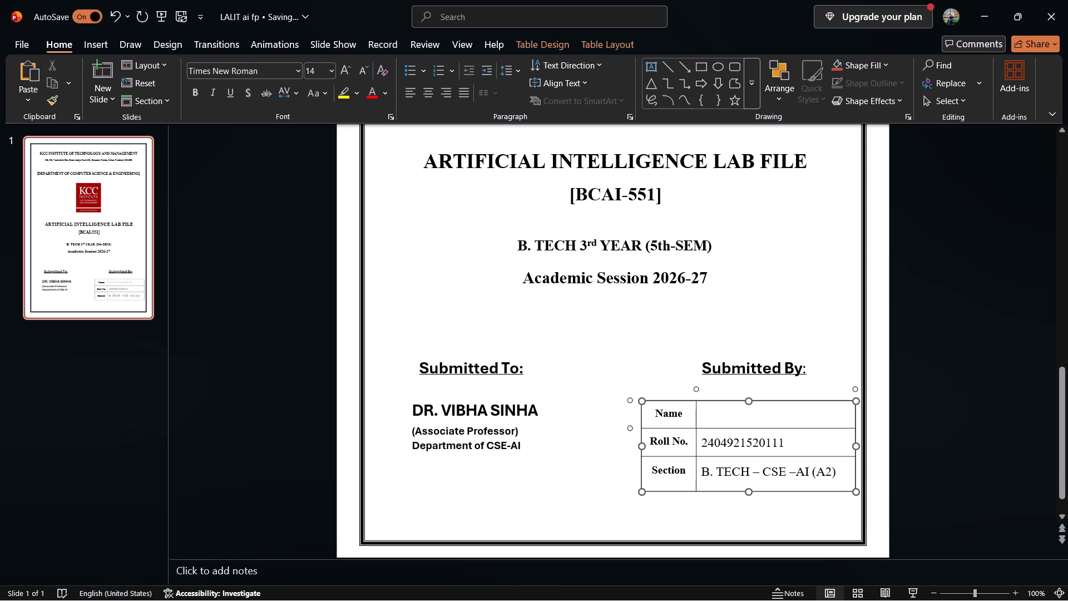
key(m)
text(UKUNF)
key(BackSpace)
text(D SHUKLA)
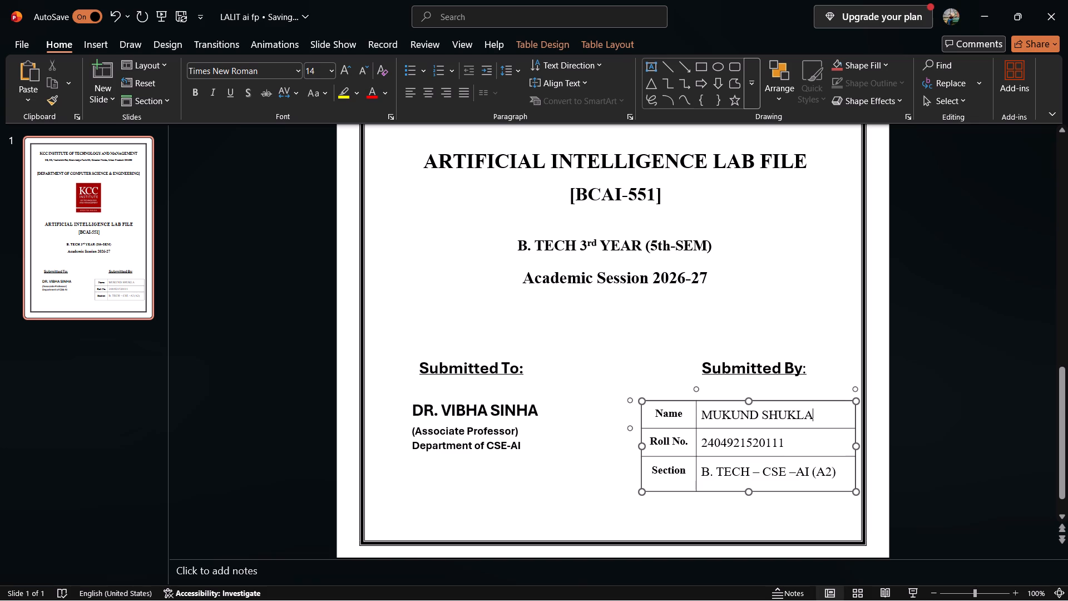
Replace the last three digits of the roll number in the Submitted By table with those of Mukund's roll number.
click(810, 441)
key(BackSpace)
key(BackSpace)
key(BackSpace)
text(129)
Turn off AutoSave for the LALIT ai fp presentation.
click(89, 24)
Save a copy of the presentation in the Desktop folder under the name MIUKUND ai fp.
click(28, 41)
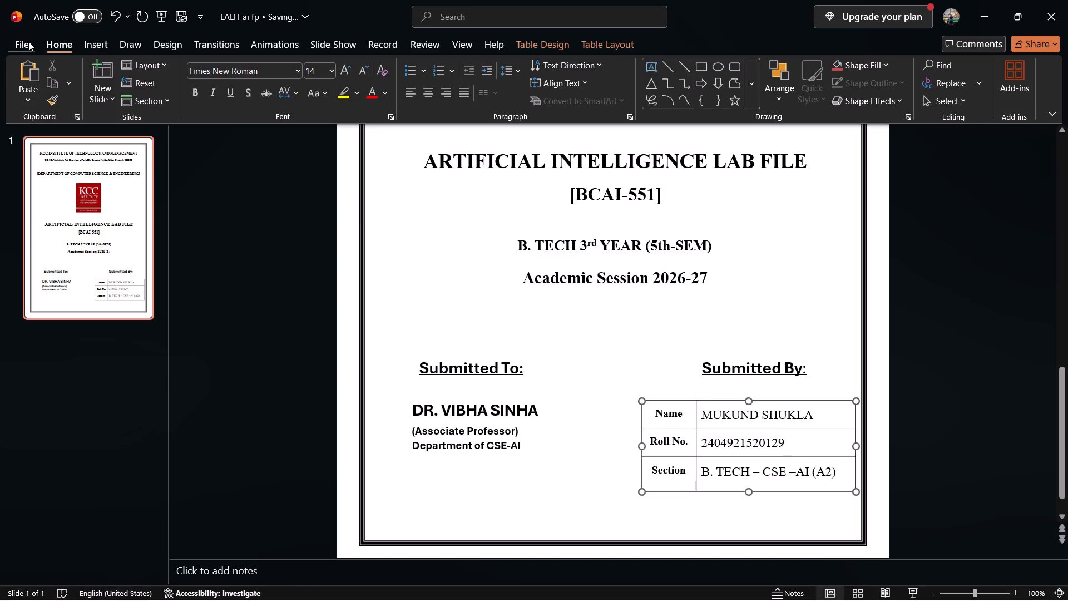
click(54, 257)
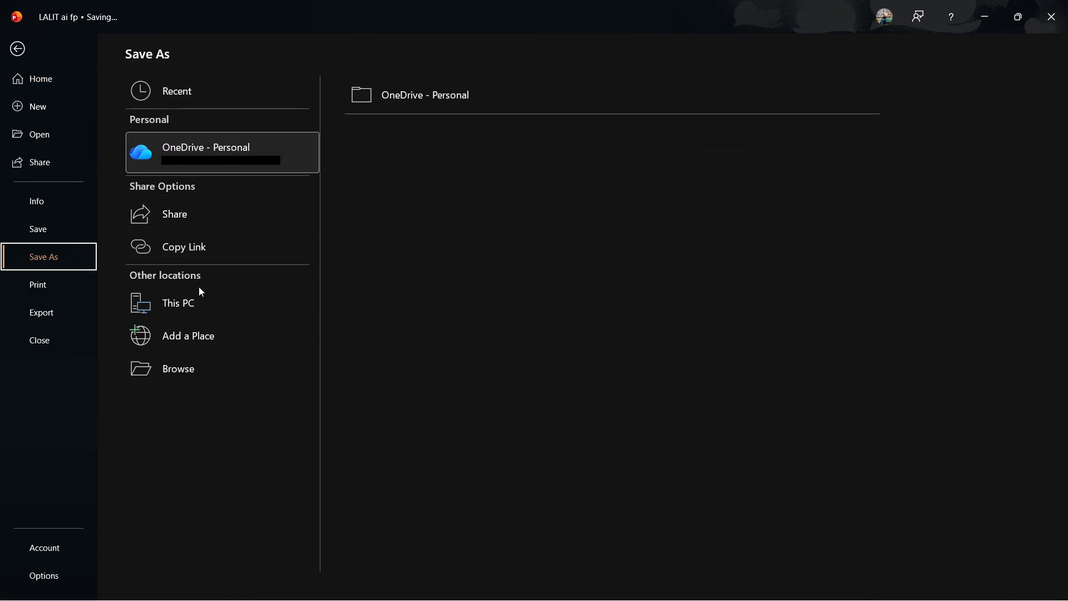
click(225, 308)
click(389, 218)
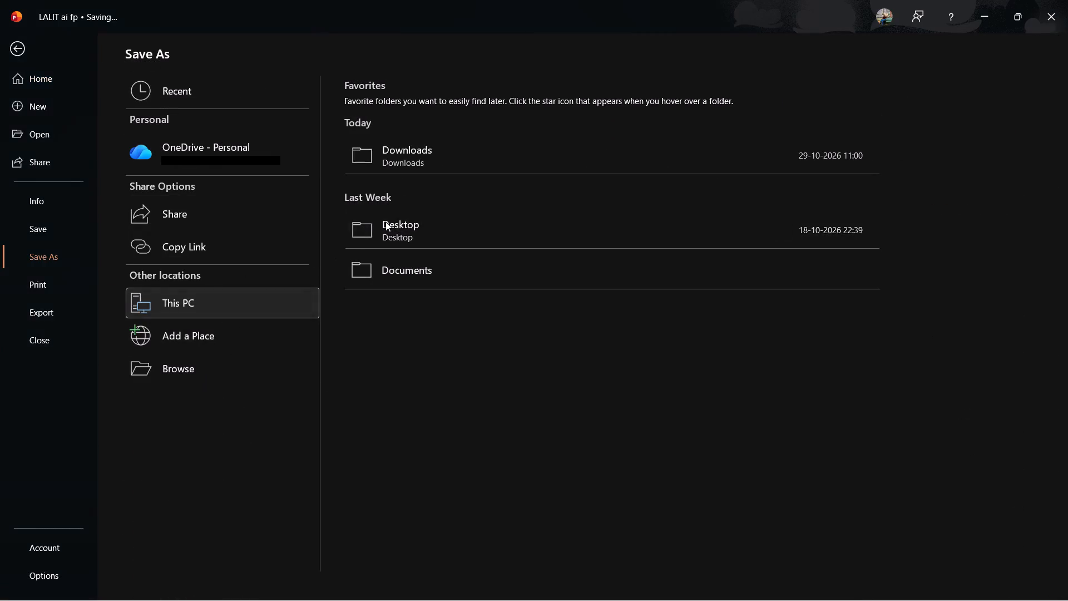
click(118, 226)
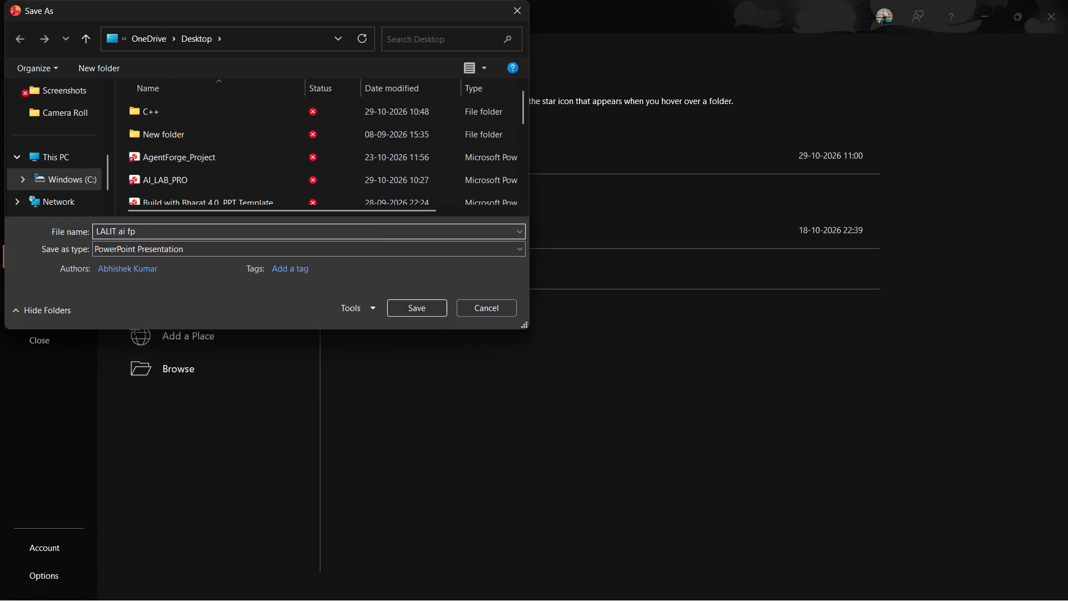
key(Left)
key(BackSpace)
key(BackSpace)
key(BackSpace)
key(BackSpace)
key(BackSpace)
key(BackSpace)
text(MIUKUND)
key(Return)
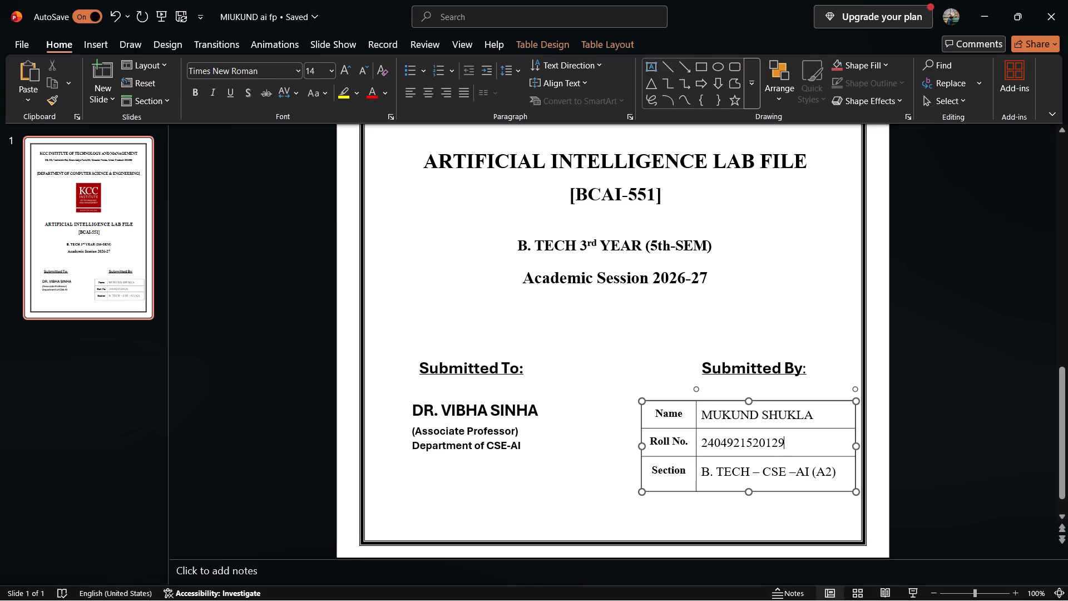
Replace the student name in the Submitted By table with Vikas's full name in capitals.
click(826, 420)
key(BackSpace)
key(BackSpace)
key(BackSpace)
key(BackSpace)
key(BackSpace)
key(BackSpace)
key(BackSpace)
key(BackSpace)
key(BackSpace)
key(BackSpace)
key(BackSpace)
key(BackSpace)
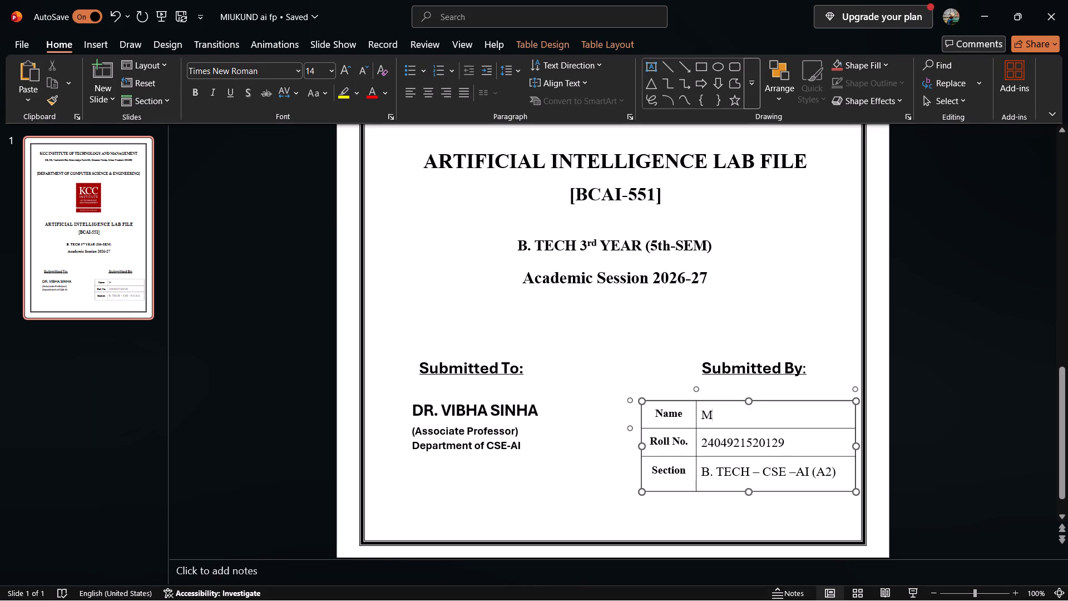
key(BackSpace)
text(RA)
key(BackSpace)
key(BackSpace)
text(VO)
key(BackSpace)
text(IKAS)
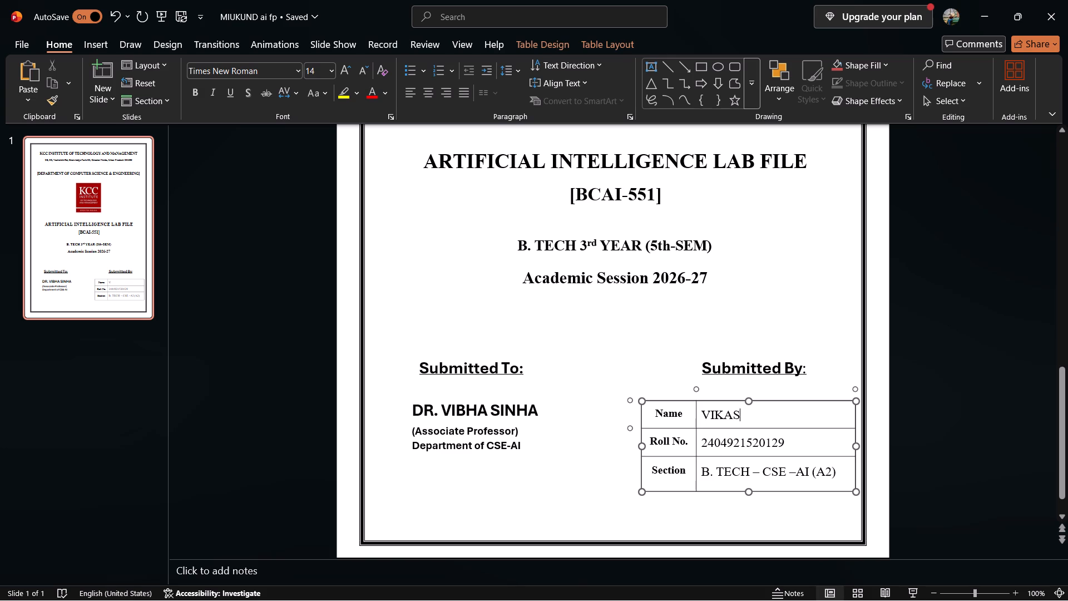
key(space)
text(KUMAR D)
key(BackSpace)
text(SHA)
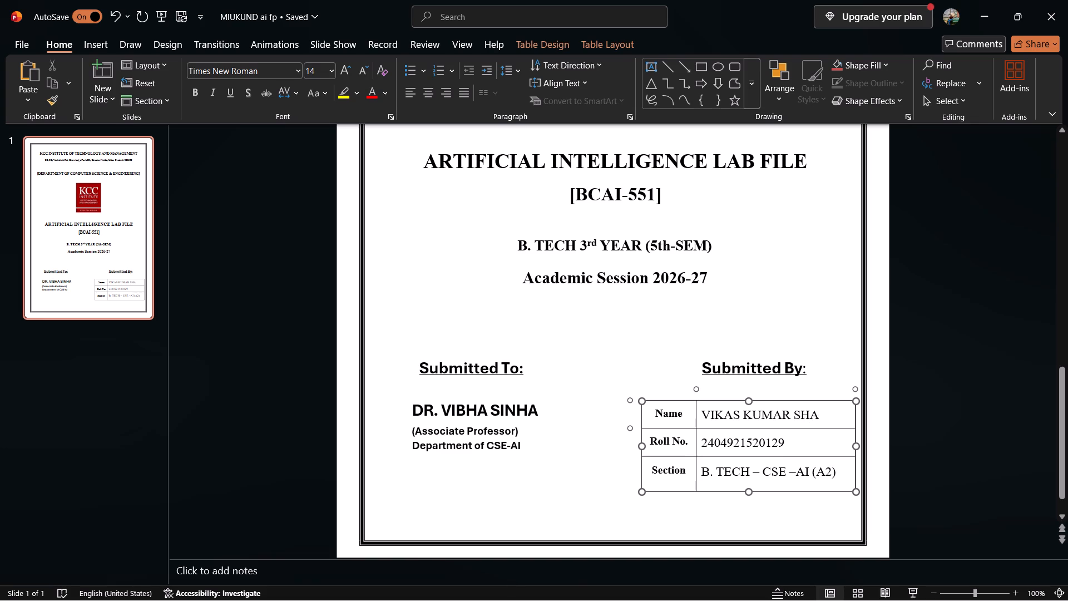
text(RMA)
Replace the last three digits of the roll number in the Submitted By table with those of Vikas's roll number.
click(798, 457)
click(792, 444)
key(BackSpace)
key(BackSpace)
key(BackSpace)
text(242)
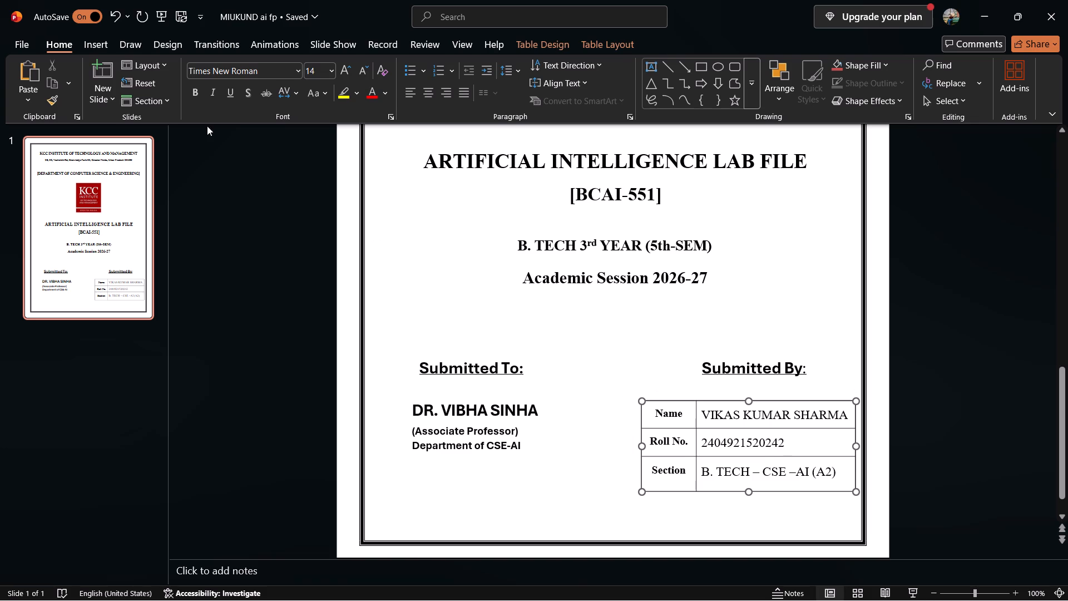
Turn off AutoSave for the MIUKUND ai fp presentation.
click(85, 23)
Save a copy of the presentation in the Desktop folder under the name VIIKAS ai fp.
click(28, 37)
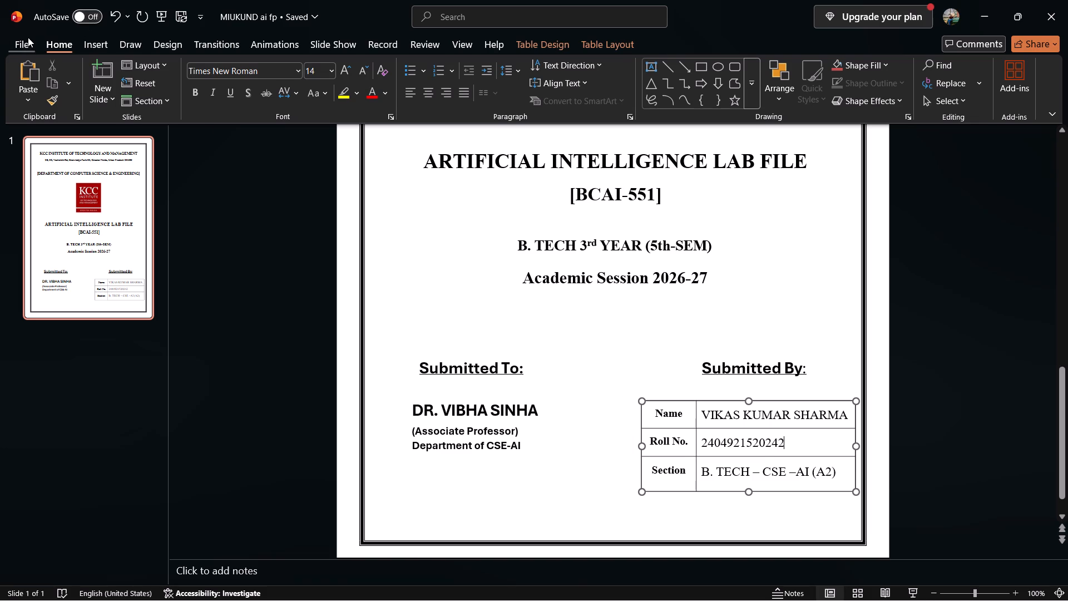
click(52, 256)
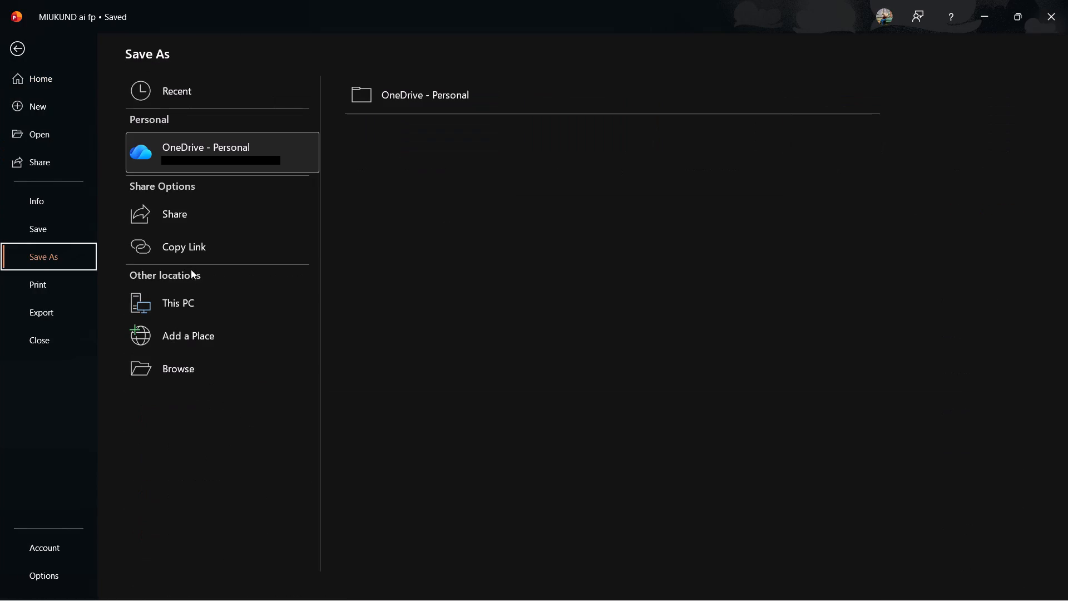
click(195, 295)
click(441, 221)
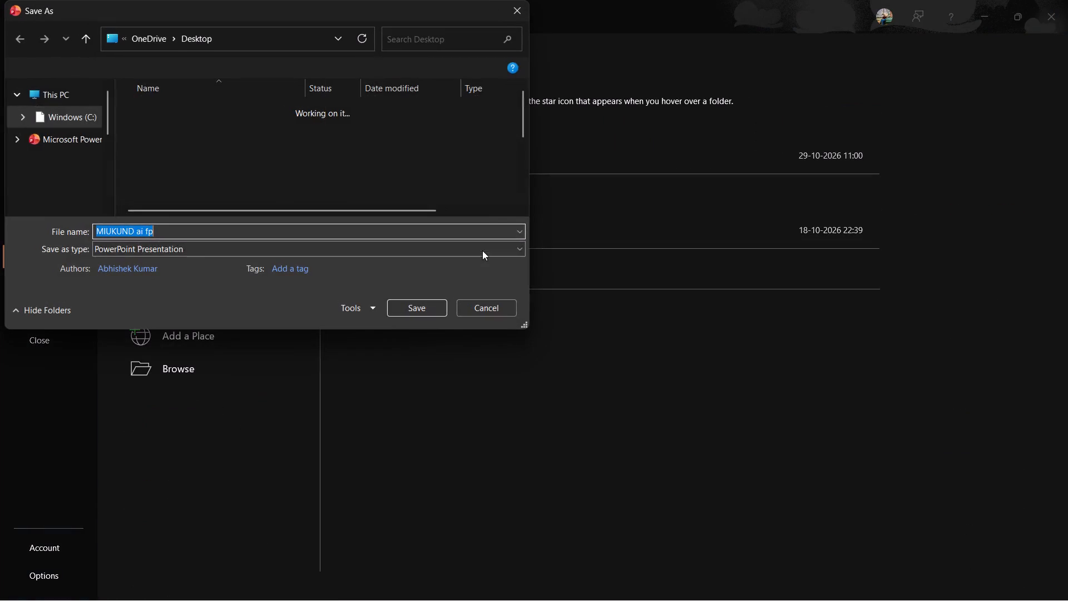
click(136, 229)
key(Left)
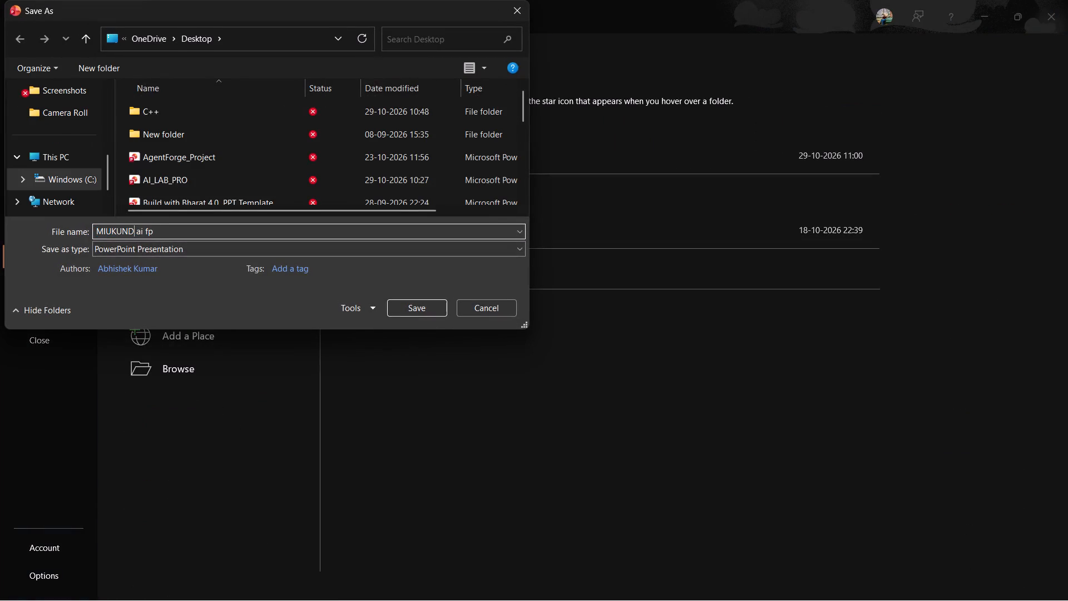
key(BackSpace)
key(BackSpace)
key(BackSpace)
key(BackSpace)
key(BackSpace)
key(BackSpace)
key(BackSpace)
key(BackSpace)
key(BackSpace)
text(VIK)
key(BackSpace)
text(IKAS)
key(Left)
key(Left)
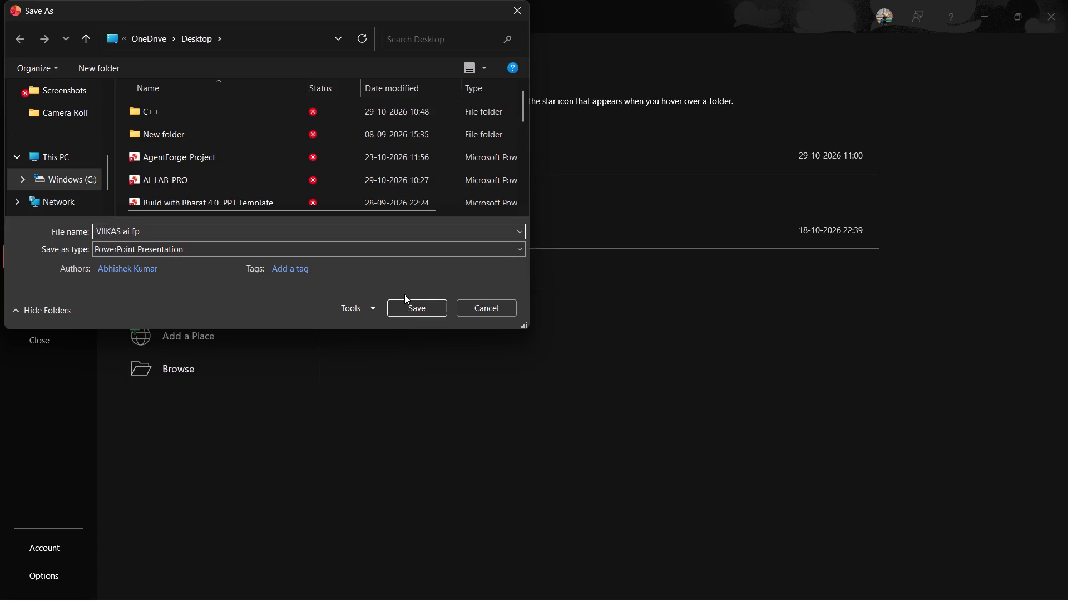
click(408, 304)
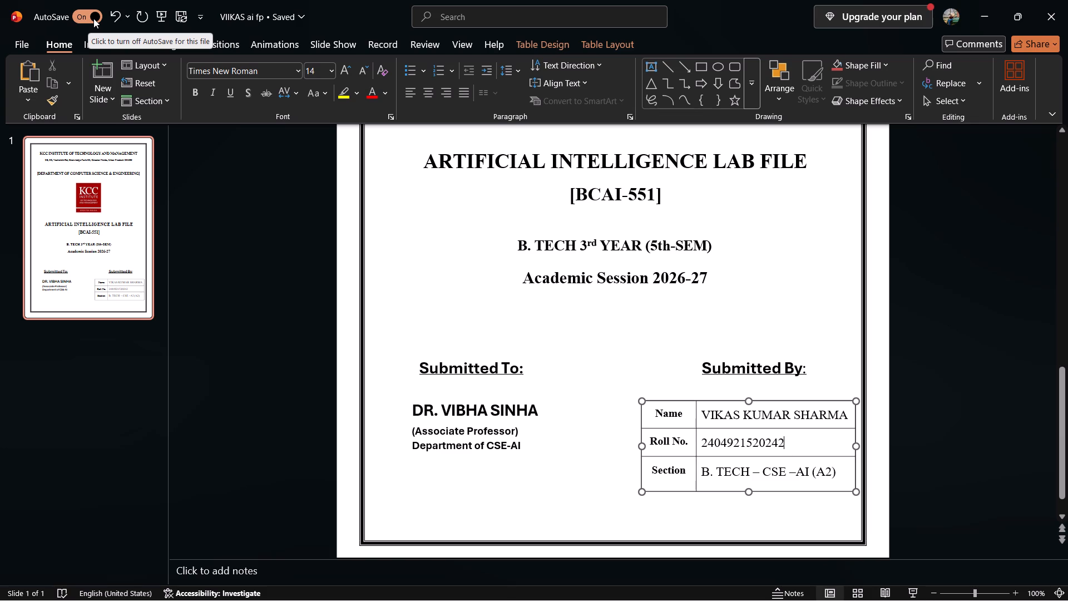
Turn off AutoSave for the VIIKAS ai fp presentation.
click(93, 18)
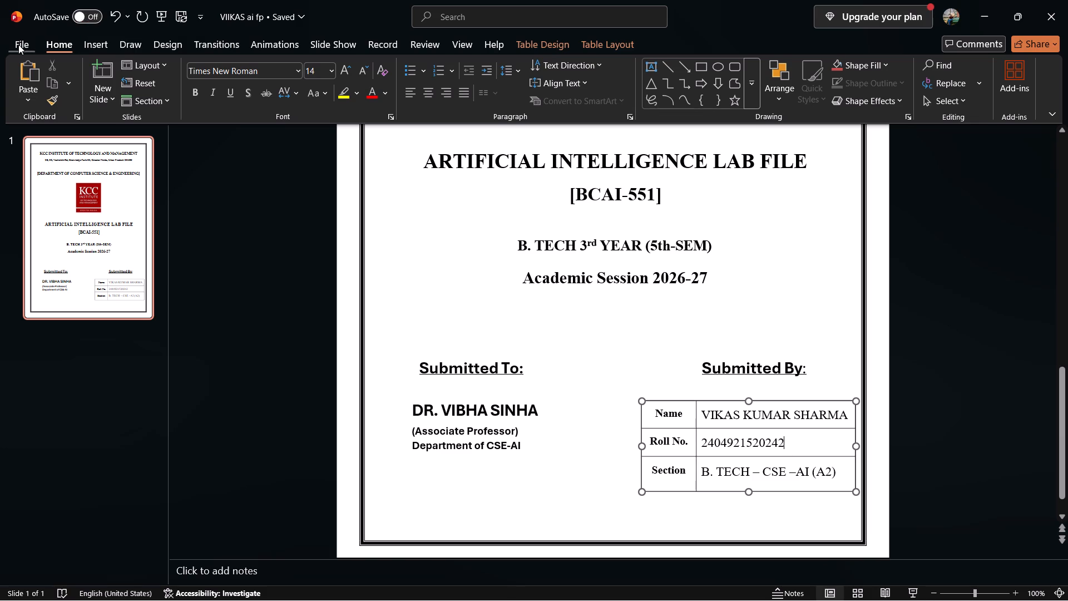
click(18, 45)
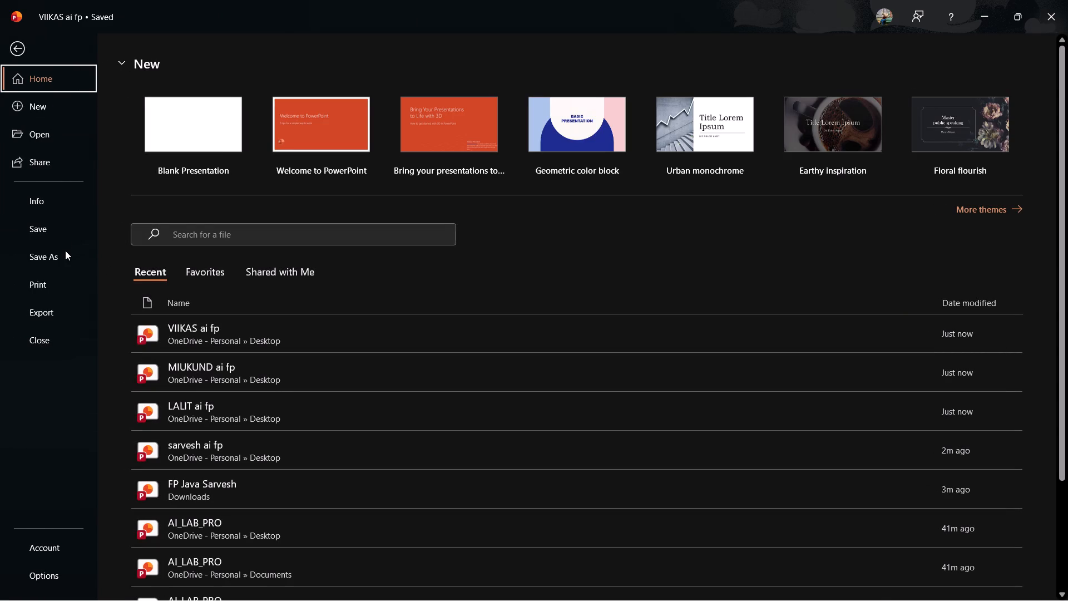
click(16, 47)
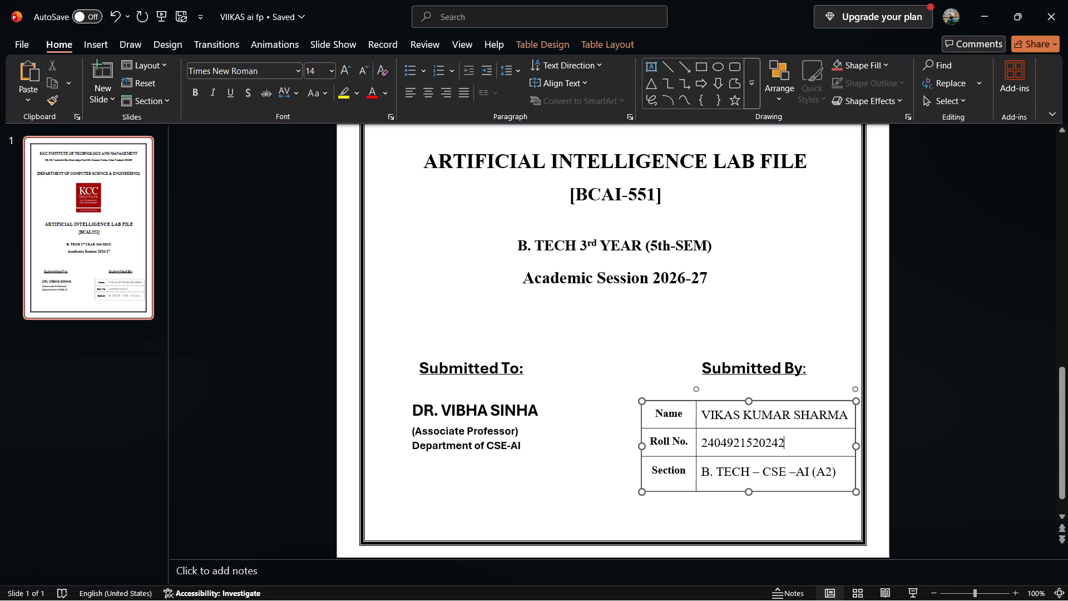
Replace the student name in the Submitted By table with Rahul's full name in capitals.
click(839, 418)
key(Right)
key(backslash)
key(BackSpace)
key(BackSpace)
key(BackSpace)
key(BackSpace)
key(BackSpace)
key(BackSpace)
key(BackSpace)
key(BackSpace)
key(BackSpace)
key(BackSpace)
key(BackSpace)
key(BackSpace)
key(BackSpace)
key(BackSpace)
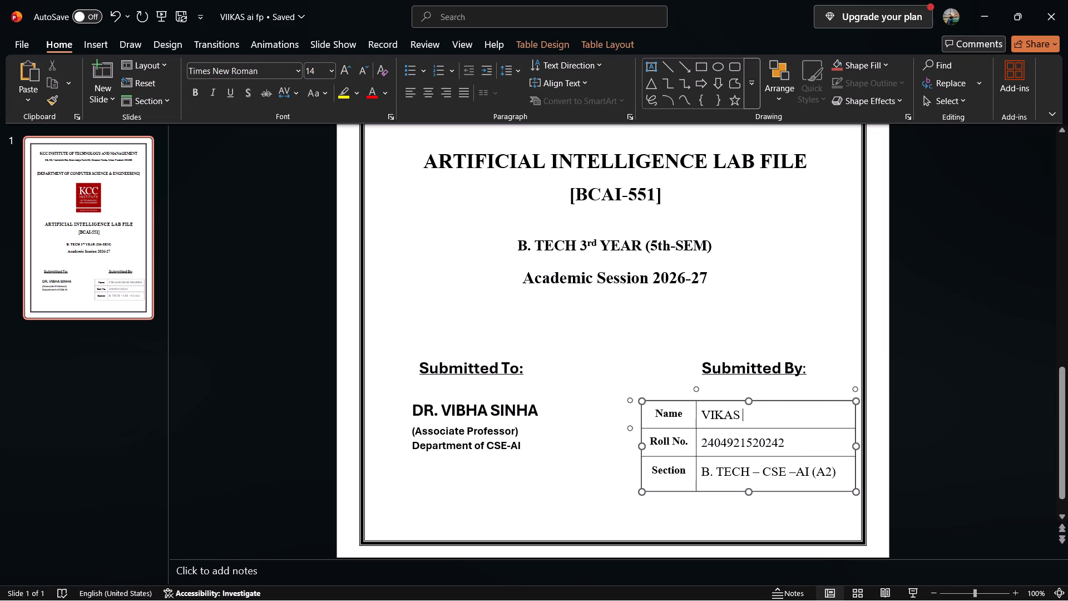
key(BackSpace)
key(BackSpace)
key(BackSpace)
key(BackSpace)
key(BackSpace)
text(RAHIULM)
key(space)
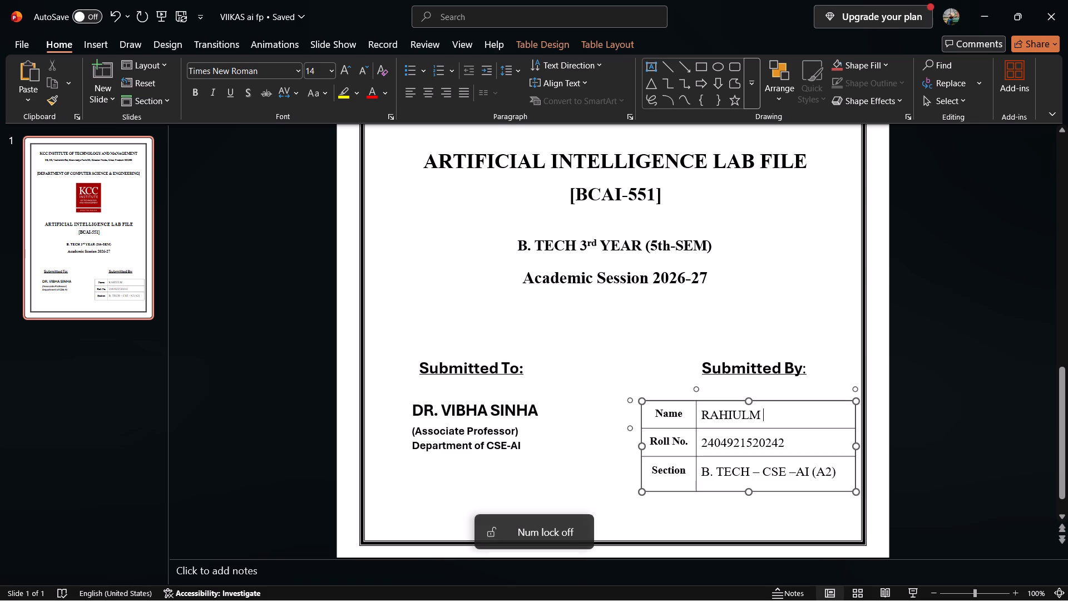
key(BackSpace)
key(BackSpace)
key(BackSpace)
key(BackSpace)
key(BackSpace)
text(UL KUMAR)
Replace the last three digits of the roll number in the Submitted By table with those of Rahul's roll number.
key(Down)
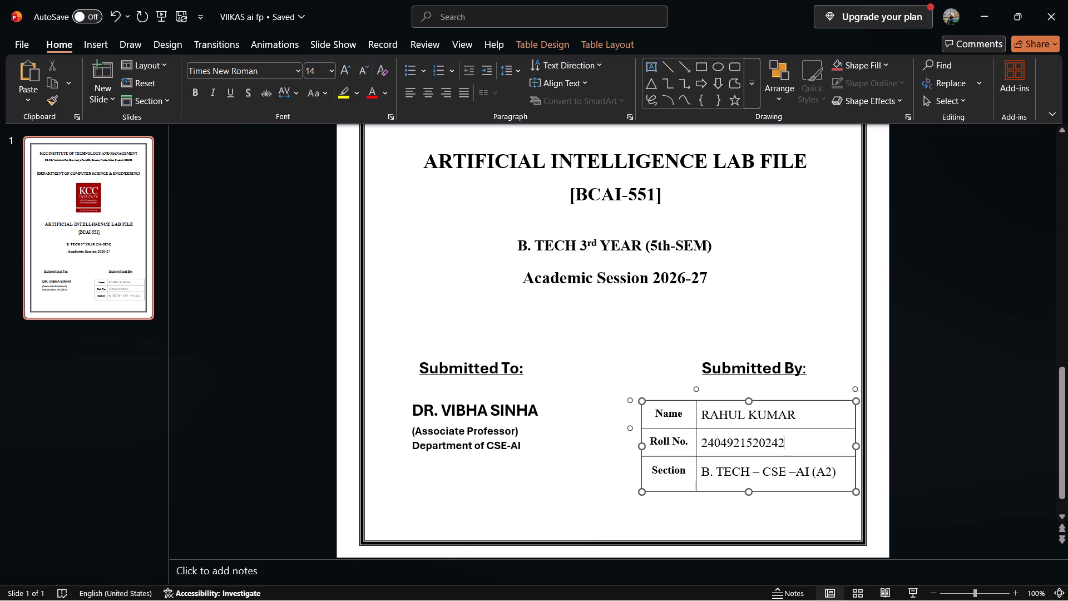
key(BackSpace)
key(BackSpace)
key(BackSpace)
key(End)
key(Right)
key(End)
click(808, 436)
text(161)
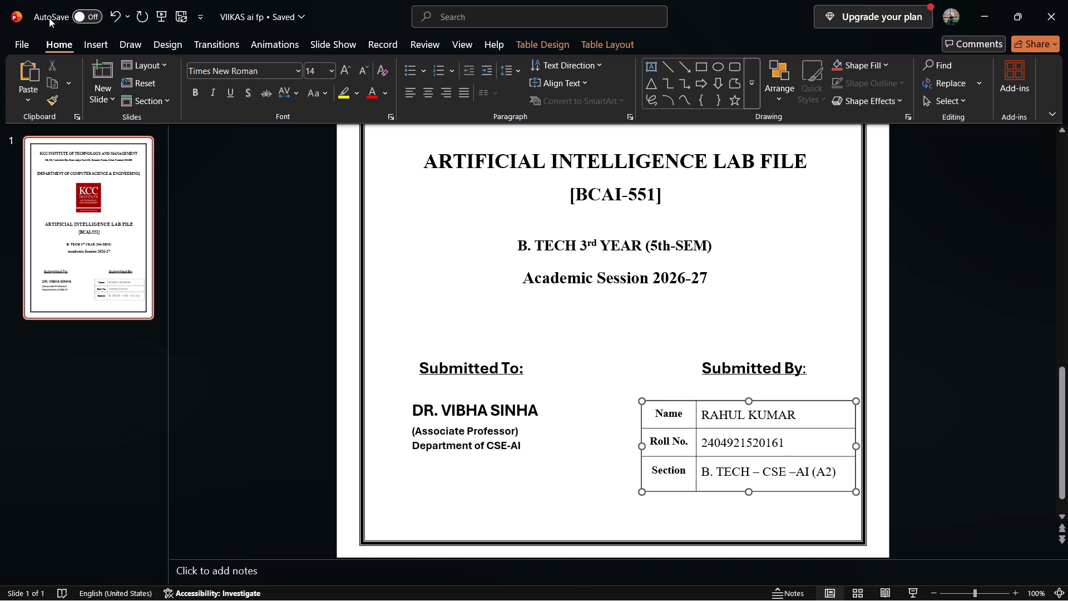
Save a copy of the presentation in the Desktop folder under the name RAHUL ai fp.
click(23, 39)
click(85, 259)
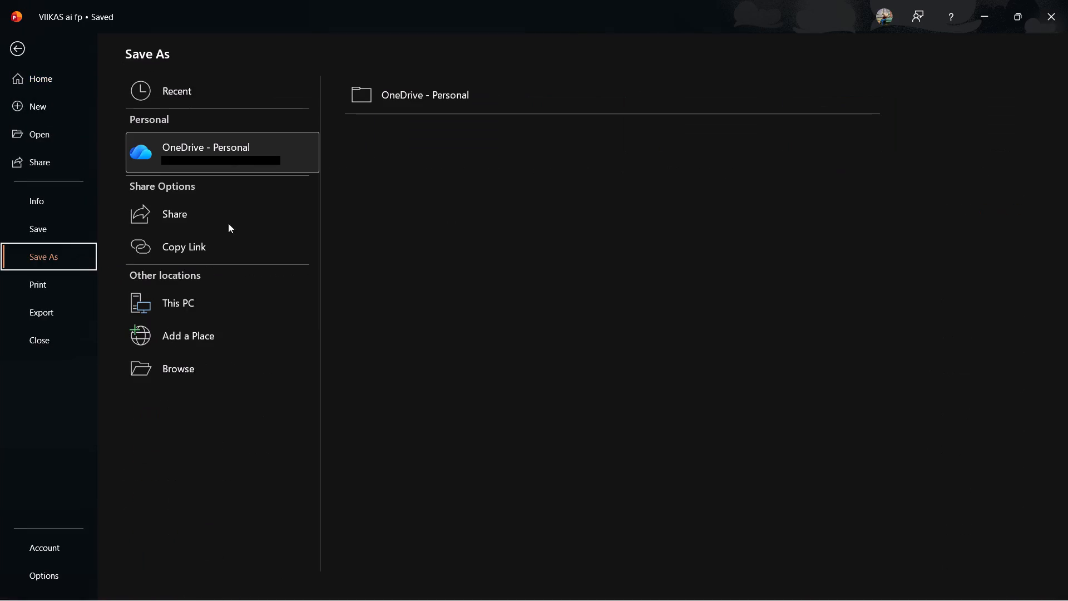
click(234, 316)
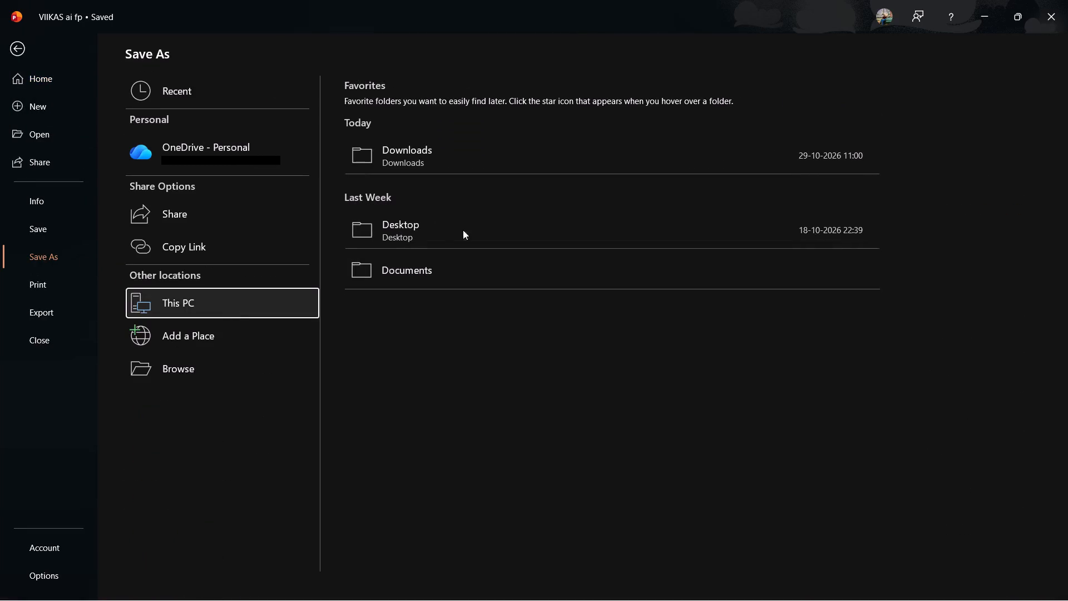
click(465, 229)
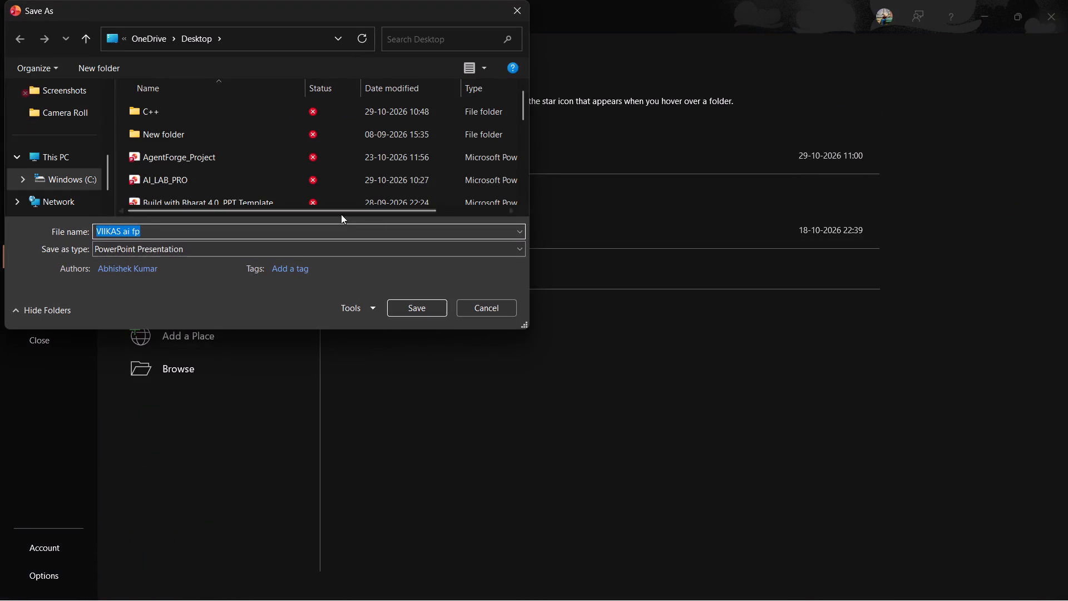
click(127, 227)
key(Left)
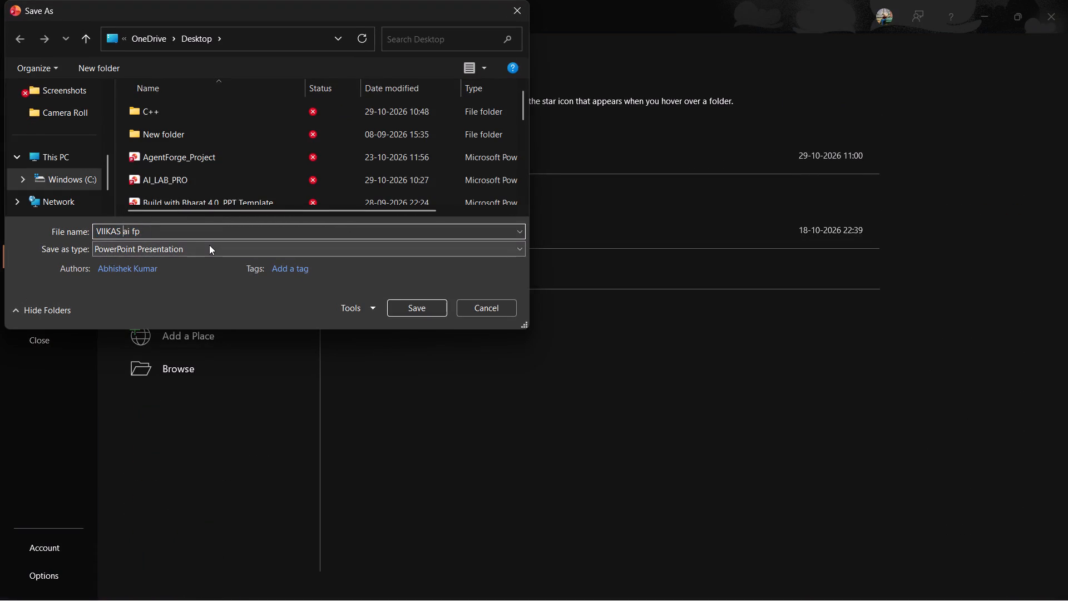
key(Left)
key(BackSpace)
key(BackSpace)
key(BackSpace)
key(BackSpace)
key(BackSpace)
key(BackSpace)
key(BackSpace)
key(BackSpace)
key(BackSpace)
key(BackSpace)
key(BackSpace)
key(BackSpace)
key(BackSpace)
key(BackSpace)
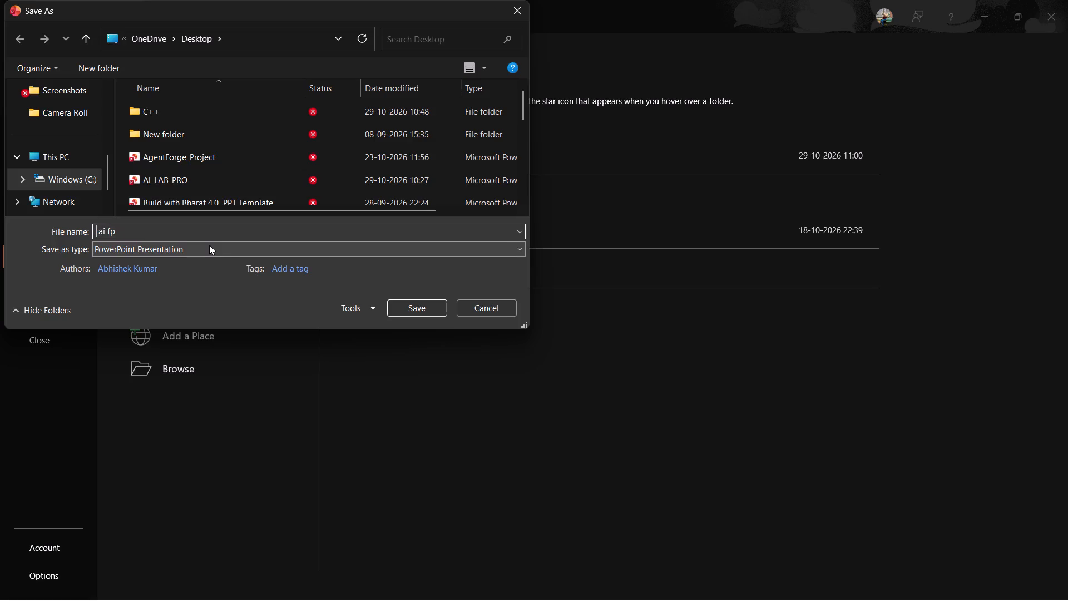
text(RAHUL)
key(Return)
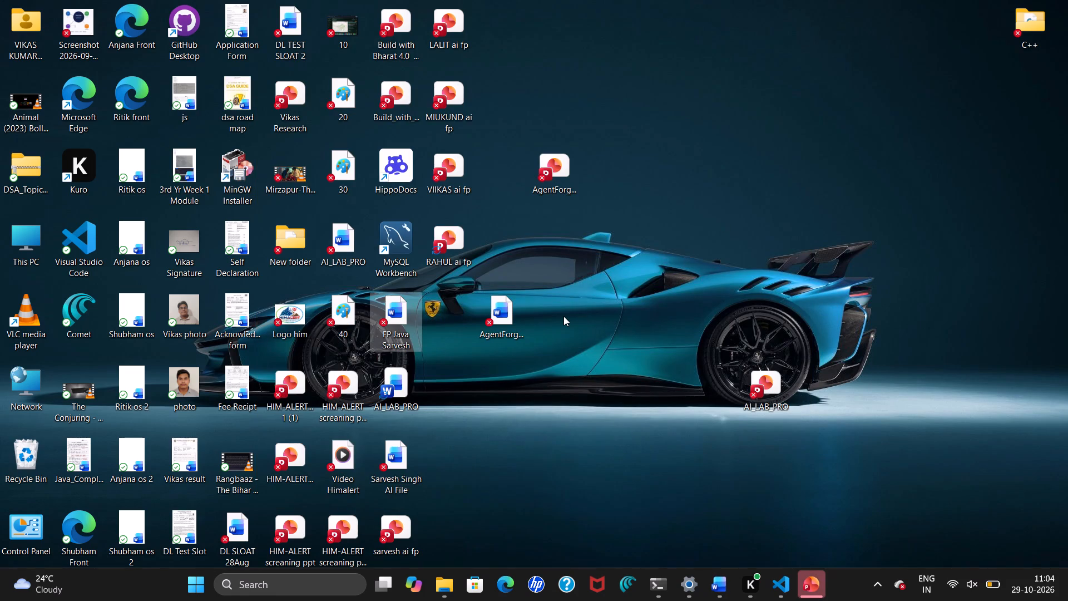
On the Windows desktop, select only the LALIT, MIUKUND, VIIKAS, RAHUL and sarvesh ai fp presentations together.
ctrl+click(456, 32)
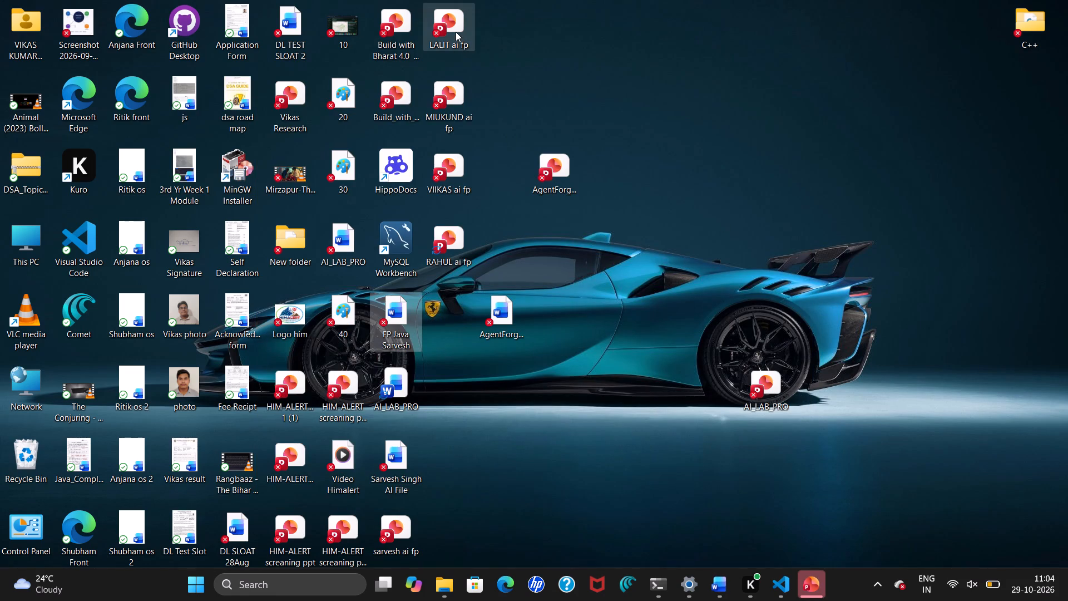
ctrl+click(457, 91)
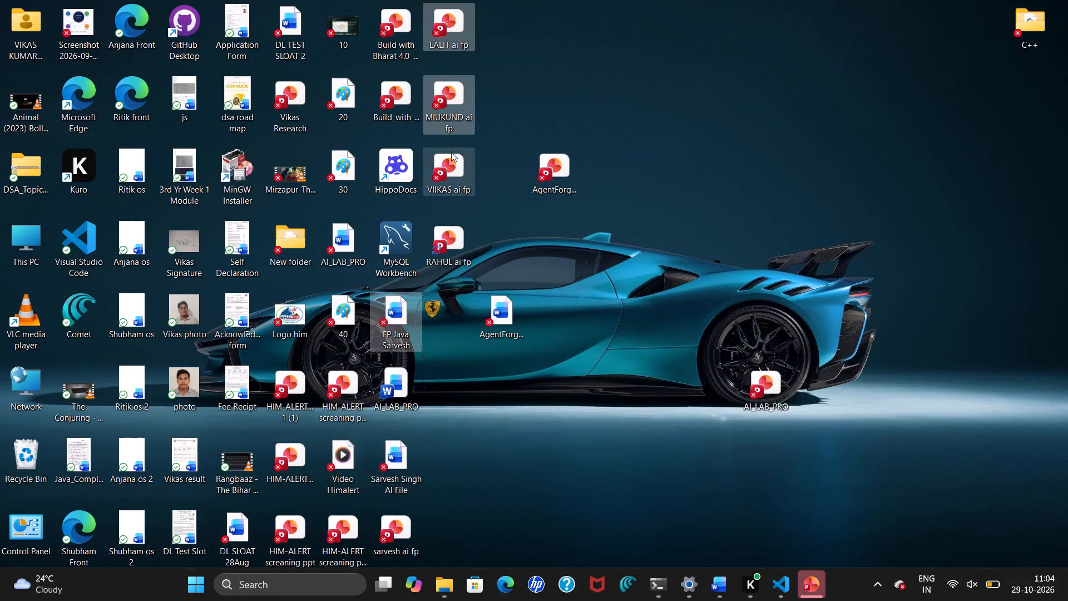
ctrl+click(454, 160)
ctrl+click(457, 234)
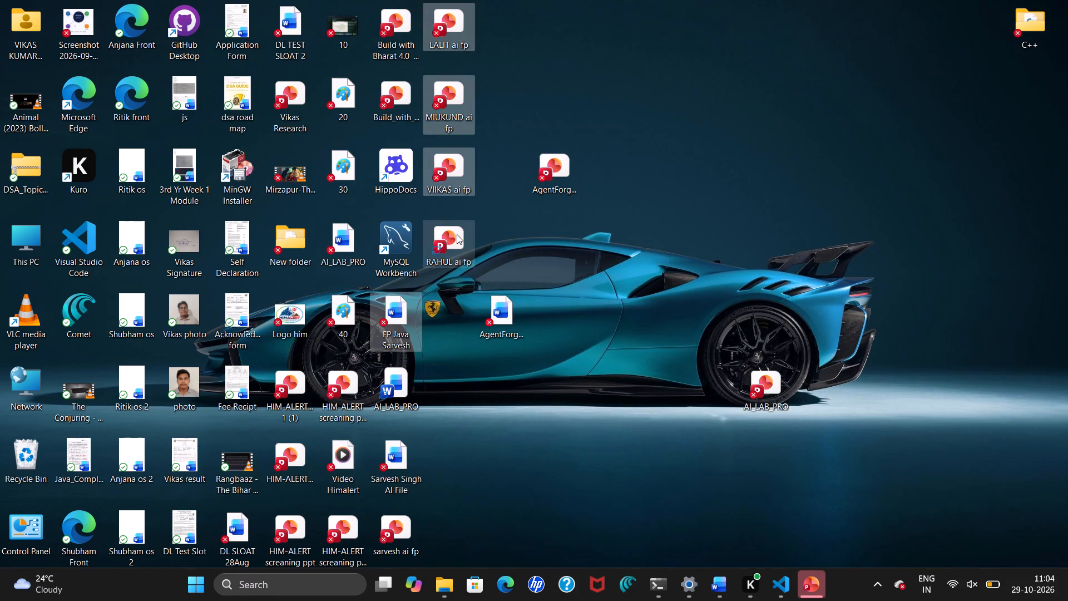
ctrl+click(406, 460)
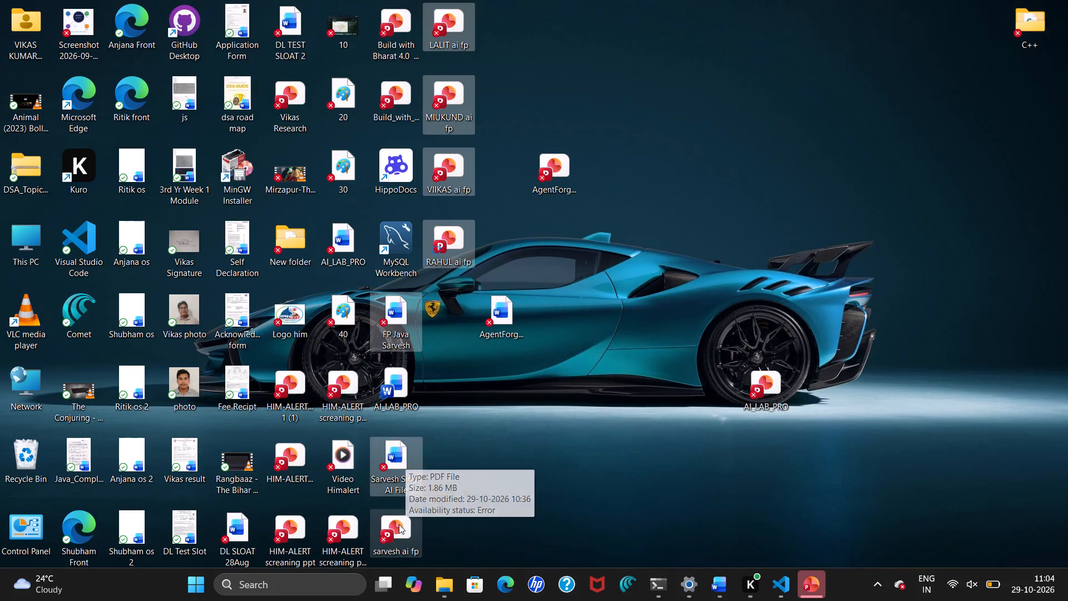
ctrl+click(399, 528)
ctrl+click(405, 472)
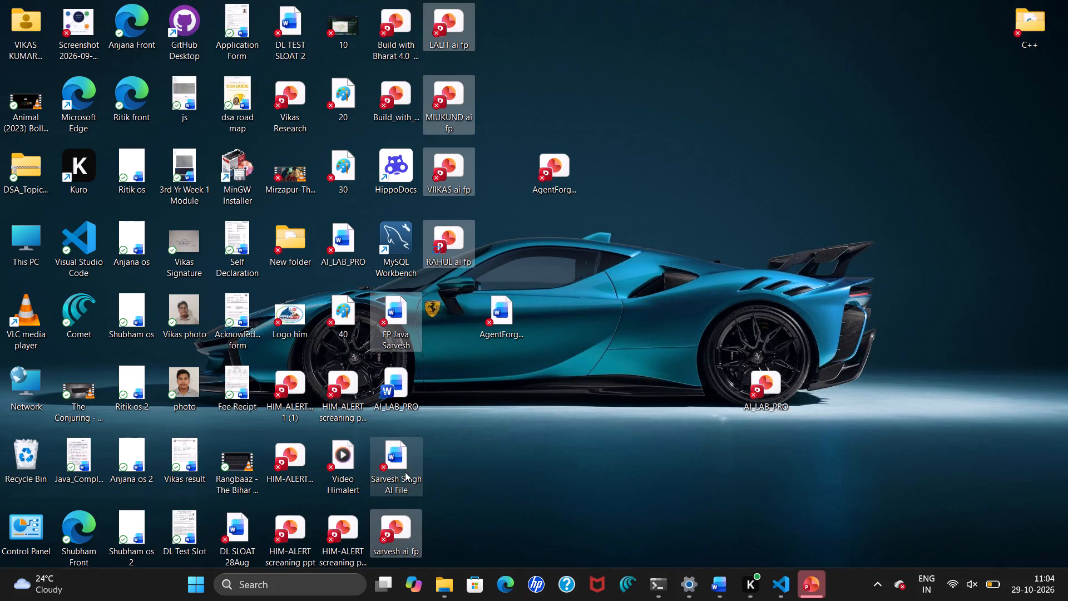
ctrl+click(406, 386)
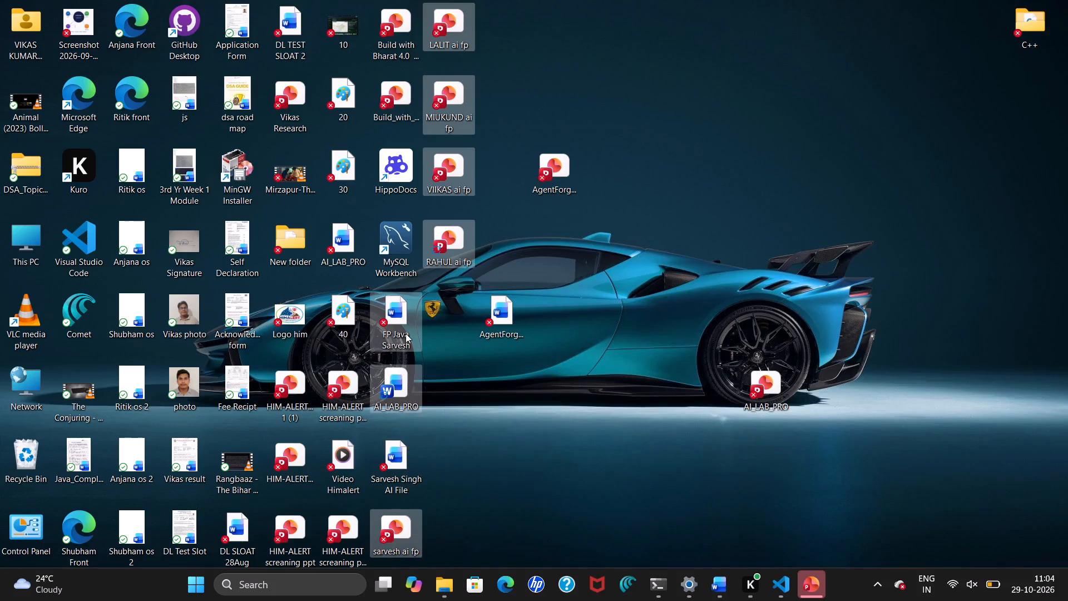
ctrl+click(406, 333)
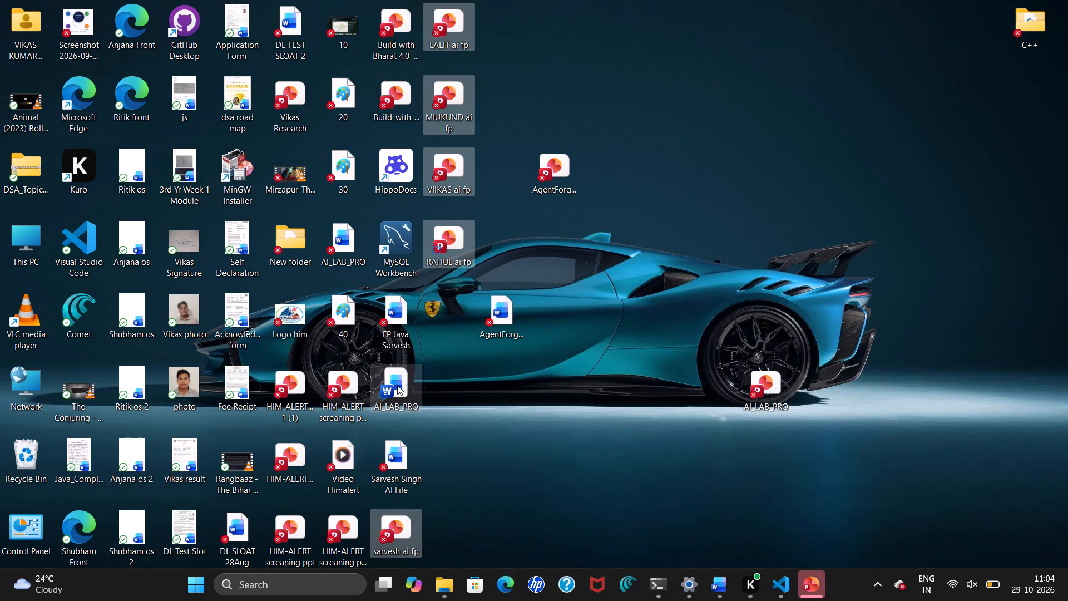
ctrl+click(397, 385)
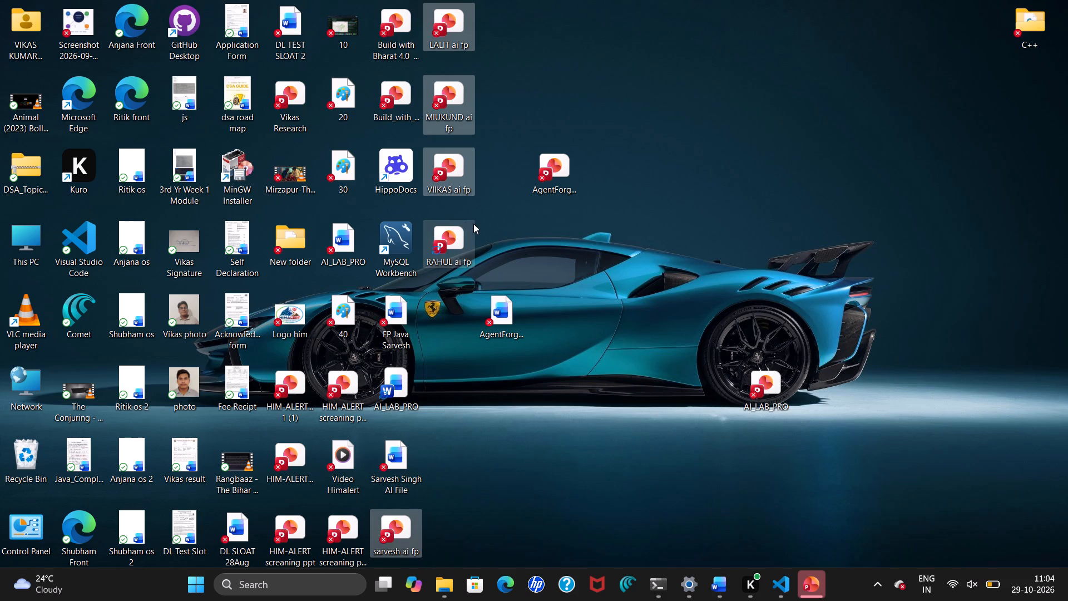
Copy the selected group of ai fp presentation files from the Windows desktop.
ctrl+right_click(643, 435)
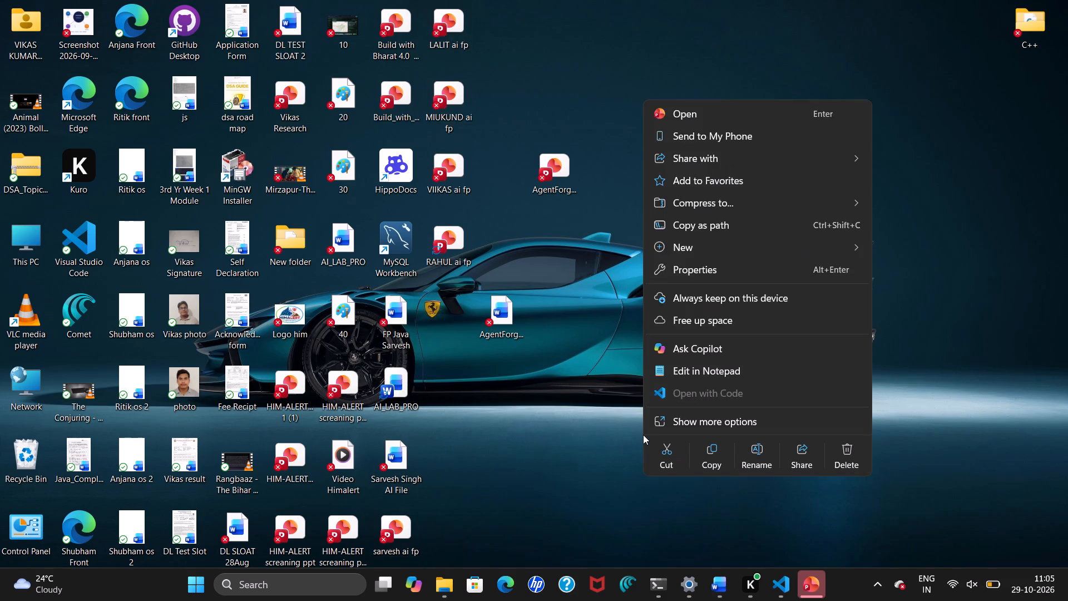
click(713, 462)
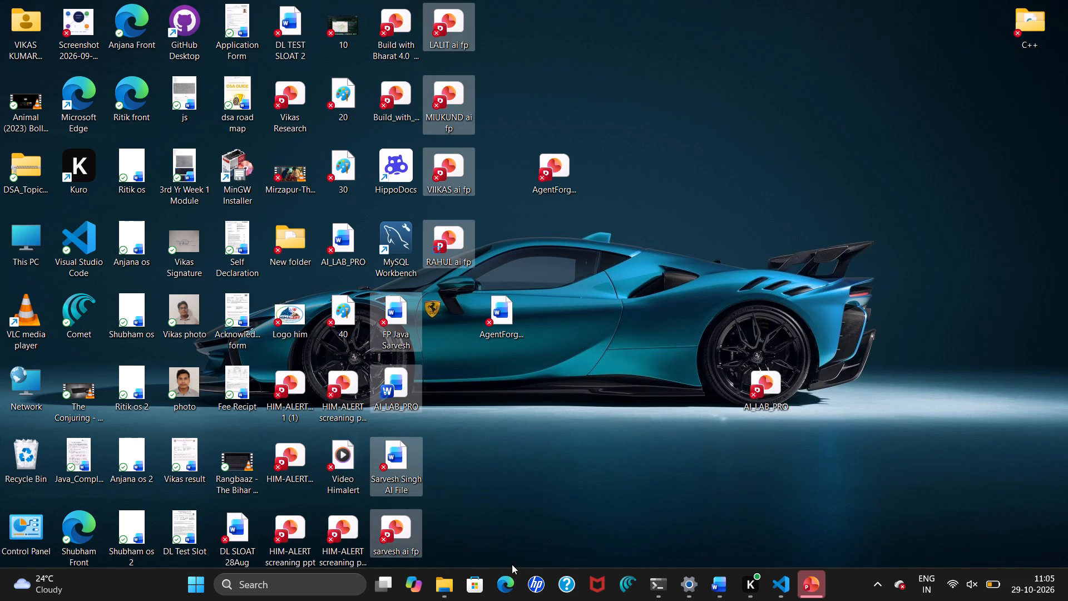
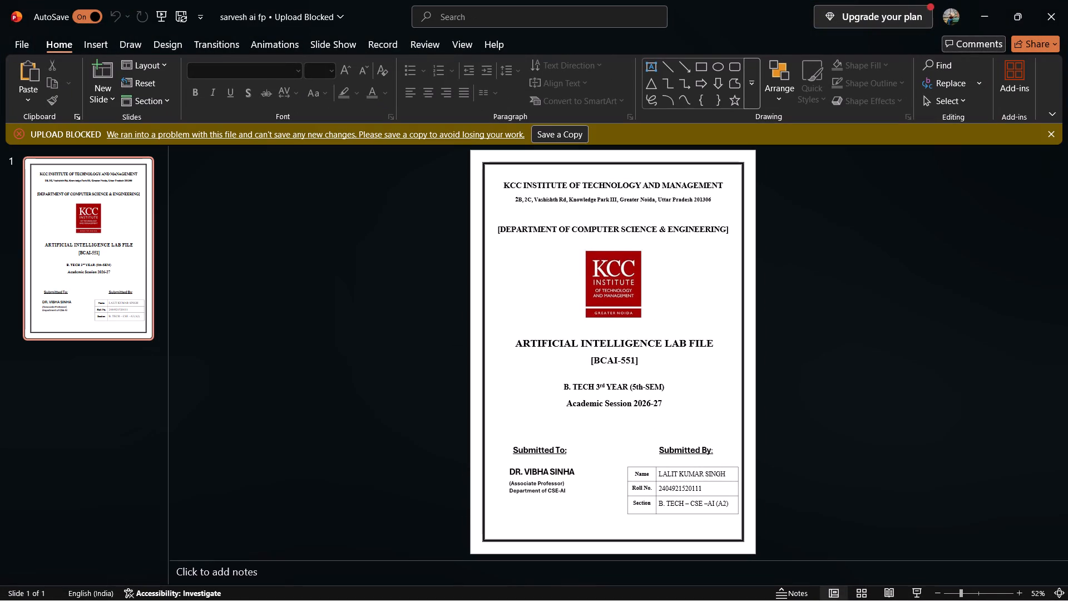
Replace the student name in the Submitted By table with Sarvesh's full name in capitals.
click(728, 472)
click(728, 474)
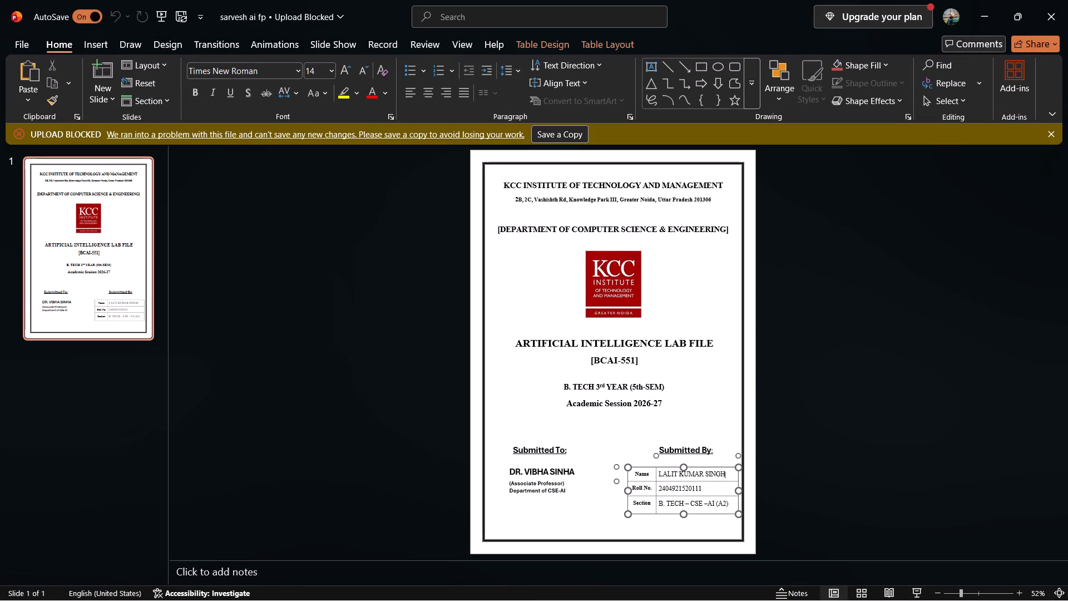
key(BackSpace)
key(BackSpace)
key(BackSpace)
key(BackSpace)
key(BackSpace)
key(BackSpace)
key(BackSpace)
key(BackSpace)
key(BackSpace)
key(BackSpace)
key(BackSpace)
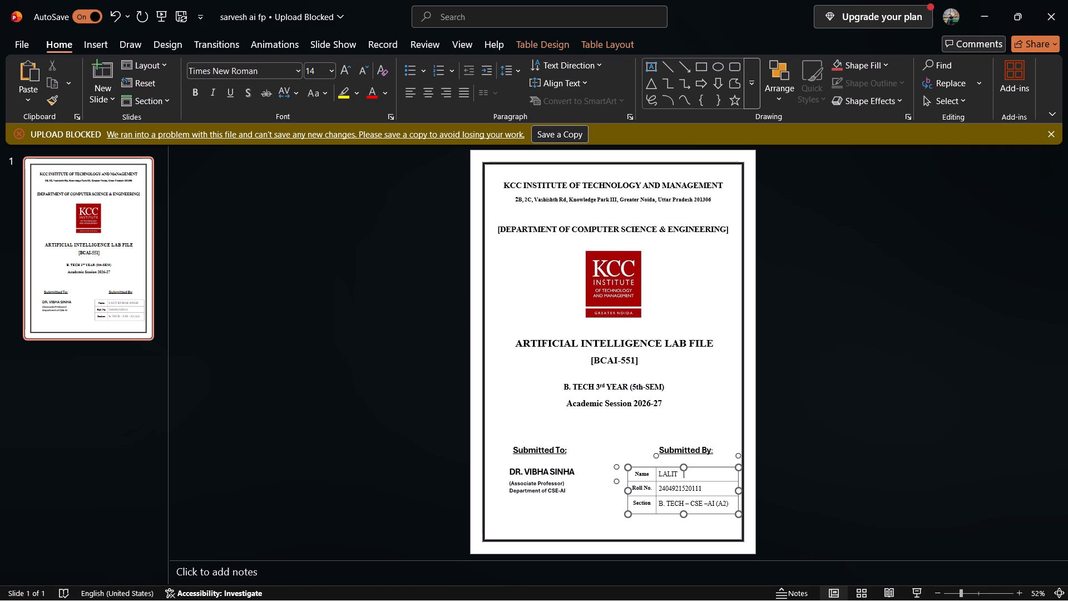
key(BackSpace)
key(BackSpace)
key(BackSpace)
key(BackSpace)
key(BackSpace)
key(BackSpace)
Enter Sarvesh's full name in capitals in the empty Name cell of the Submitted By table.
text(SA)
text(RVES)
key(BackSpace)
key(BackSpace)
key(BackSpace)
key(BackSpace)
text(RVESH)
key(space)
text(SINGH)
Replace the last three digits of the roll number in the Submitted By table with those of Sarvesh's roll number.
click(714, 490)
key(BackSpace)
key(BackSpace)
key(BackSpace)
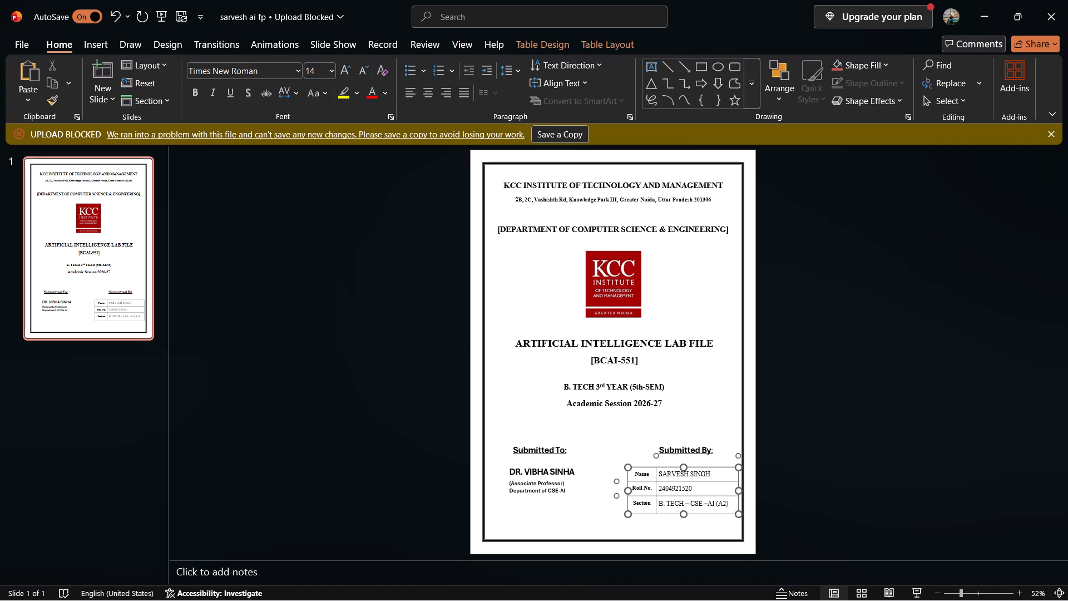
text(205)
Turn off AutoSave for the sarvesh ai fp presentation and save it under its existing name.
click(84, 17)
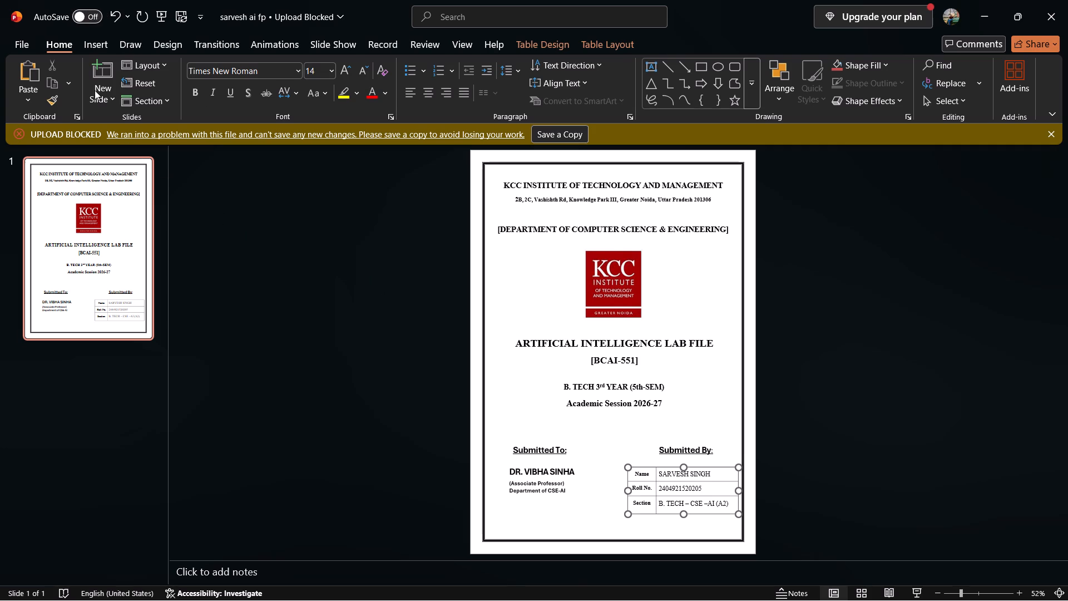
click(16, 43)
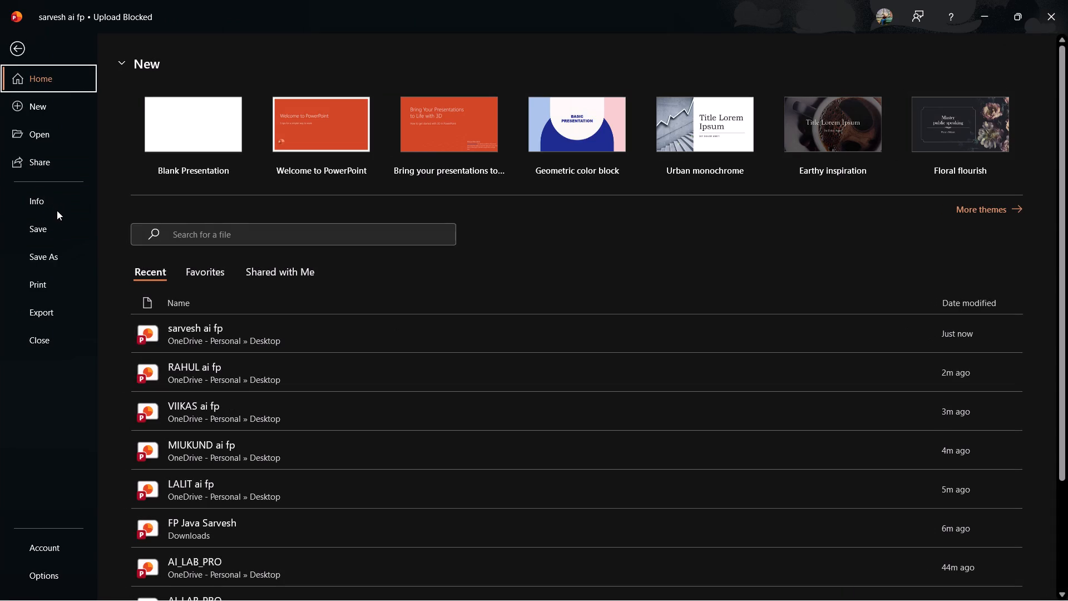
click(57, 233)
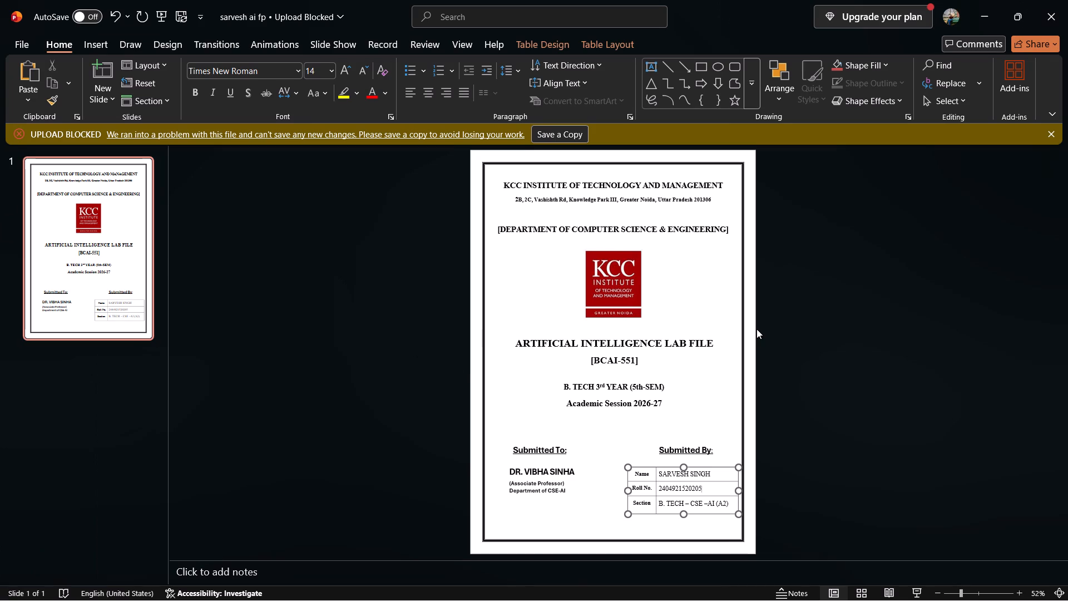
Minimise the sarvesh ai fp presentation and close the RAHUL ai fp presentation to get back to the desktop.
click(991, 13)
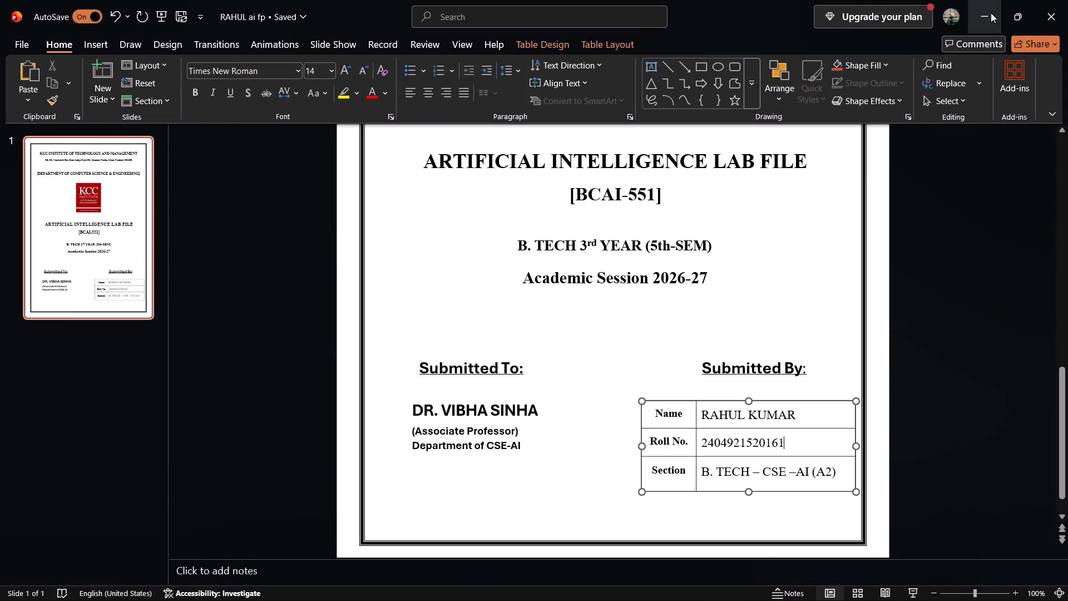
double_click(1046, 14)
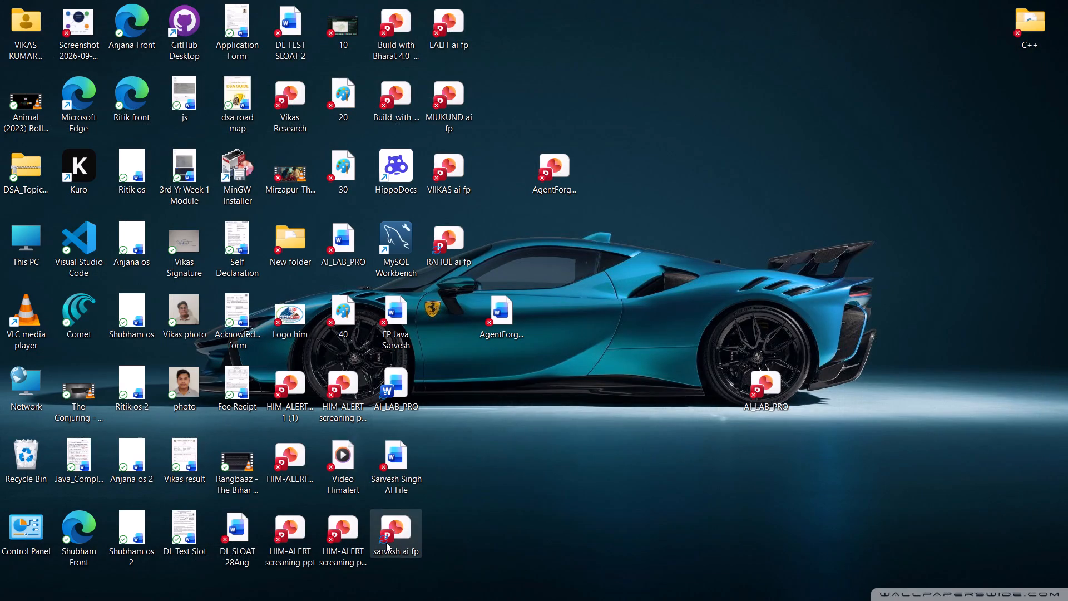
Copy the sarvesh ai fp presentation file on the Windows desktop to the clipboard.
right_click(386, 541)
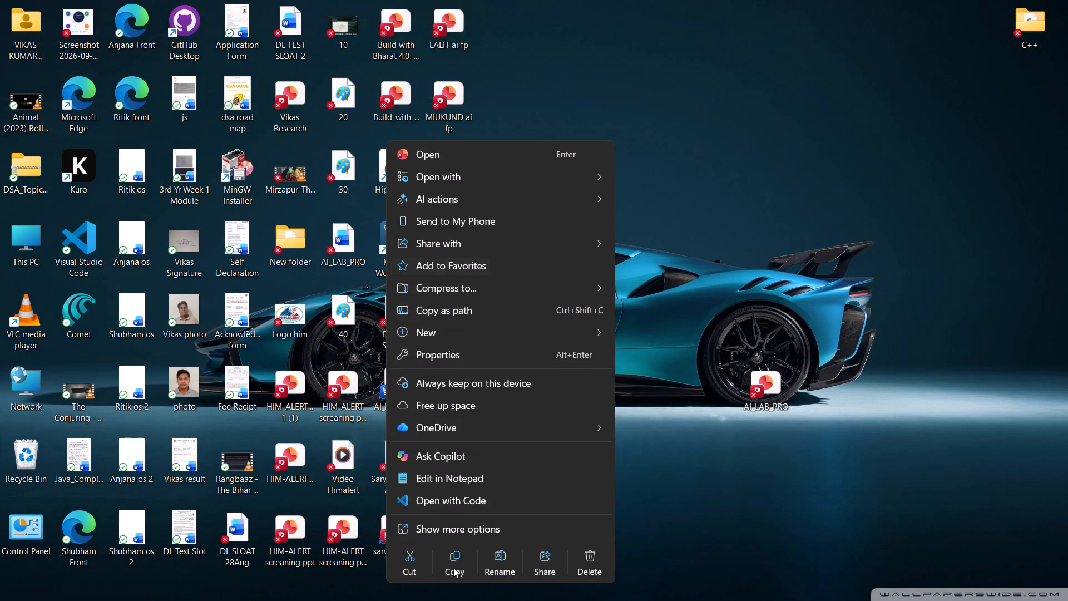
click(453, 564)
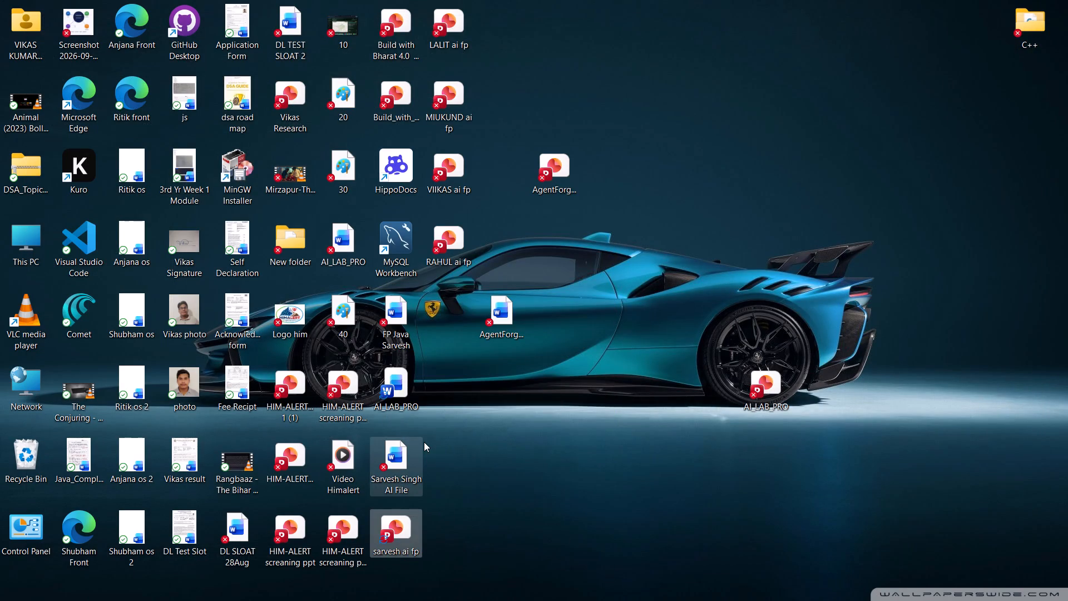
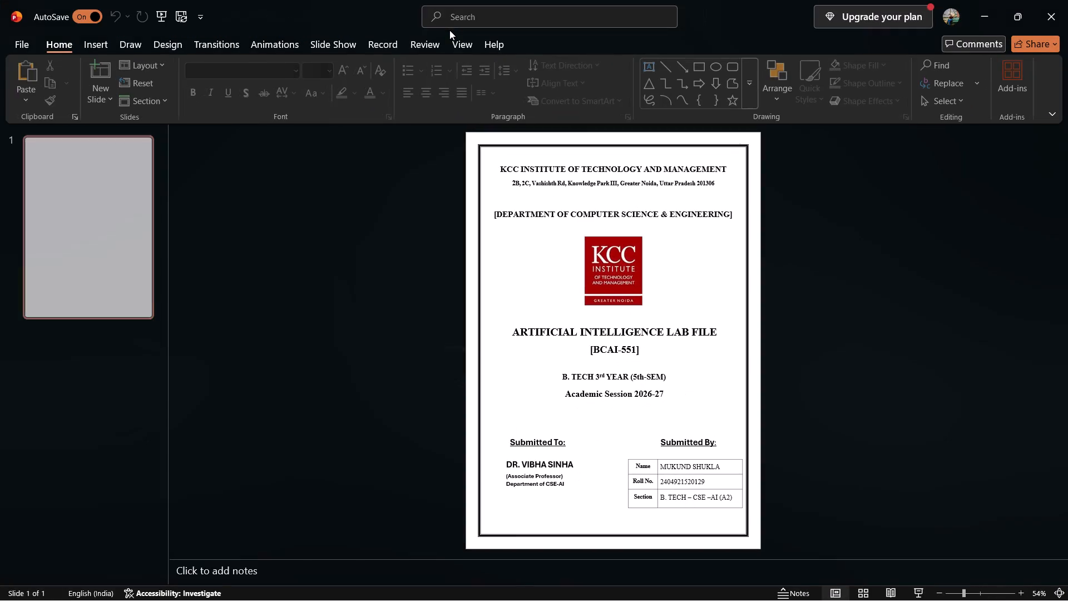
Replace the student name in the Submitted By table with Lalit's full name in capitals.
click(724, 468)
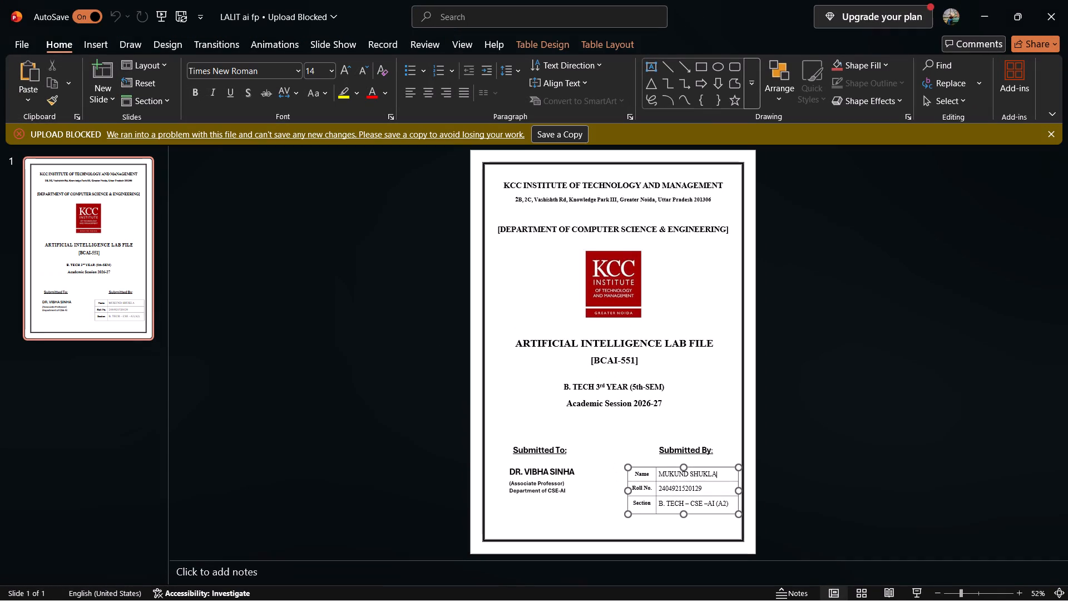
key(BackSpace)
key(BackSpace)
key(BackSpace)
key(BackSpace)
key(BackSpace)
key(BackSpace)
key(BackSpace)
key(BackSpace)
key(BackSpace)
key(BackSpace)
key(BackSpace)
key(BackSpace)
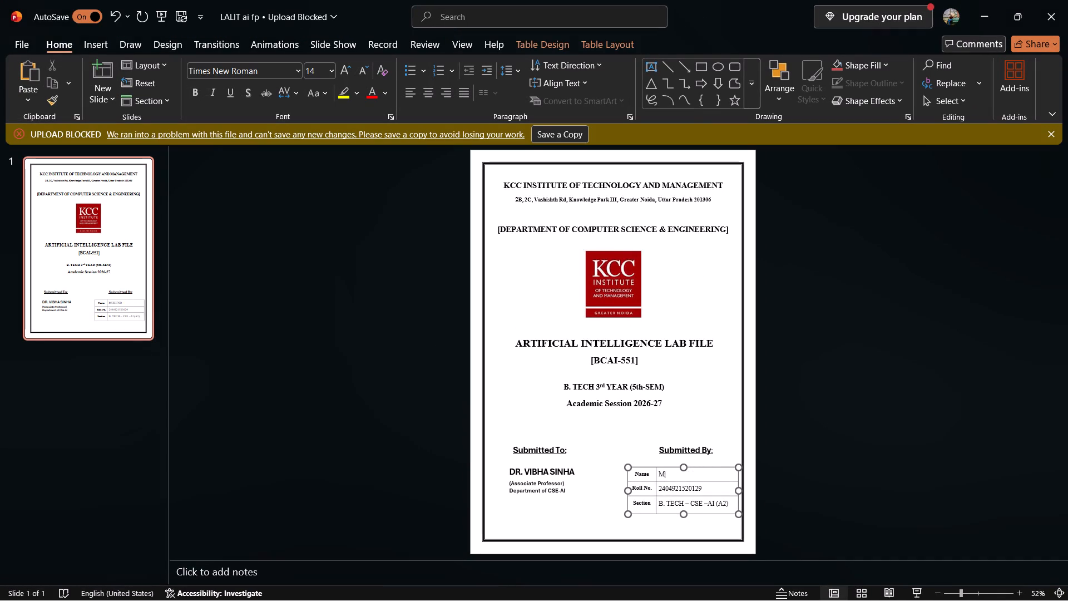
key(BackSpace)
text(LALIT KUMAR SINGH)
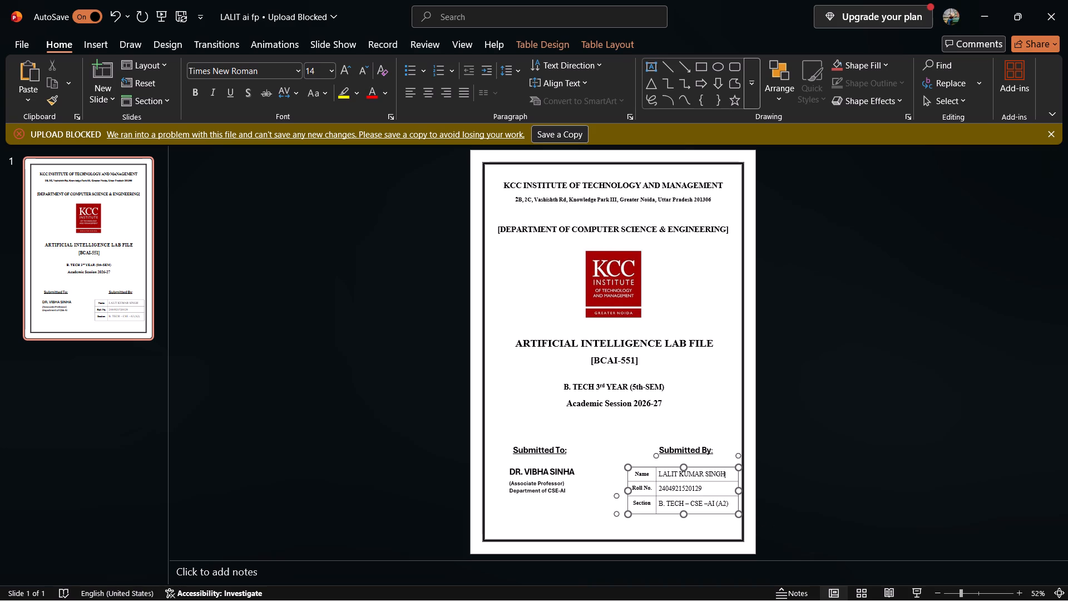
Replace the last three digits of the roll number in the Submitted By table with those of Lalit's roll number.
click(709, 487)
key(BackSpace)
key(BackSpace)
key(BackSpace)
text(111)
Turn off AutoSave for the LALIT ai fp presentation and save it under its existing name.
click(22, 45)
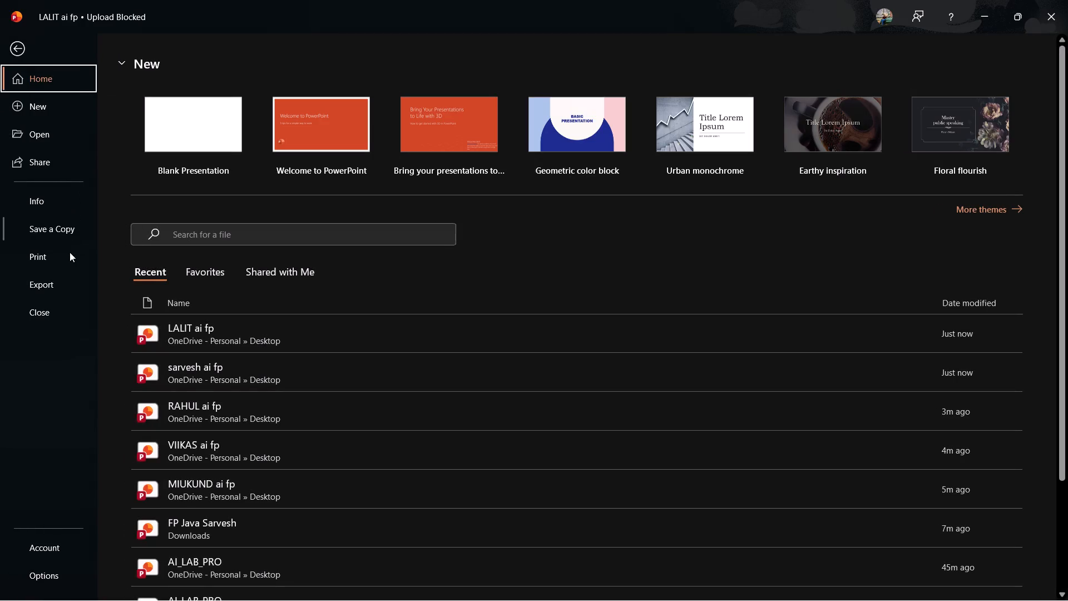
click(63, 221)
click(19, 49)
click(90, 18)
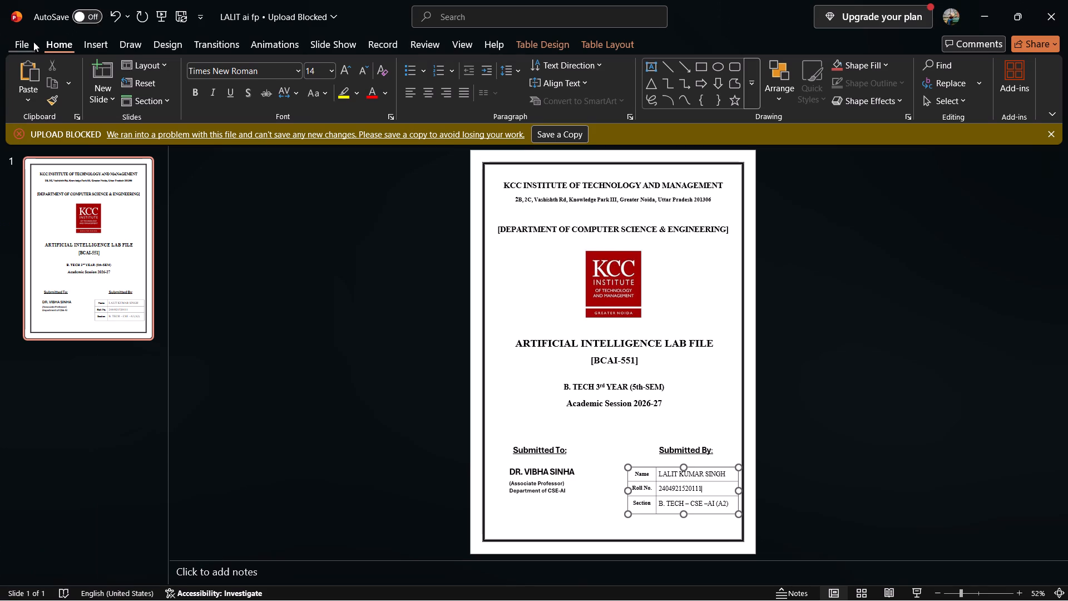
click(27, 42)
click(67, 231)
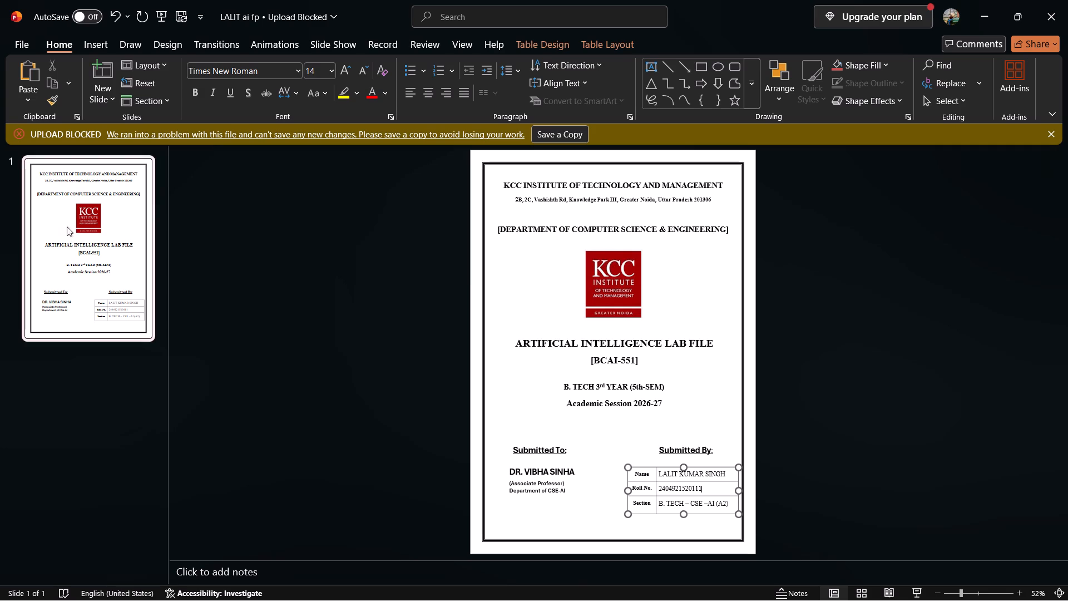
Minimise the LALIT ai fp and sarvesh ai fp presentations to get back to the desktop.
click(979, 24)
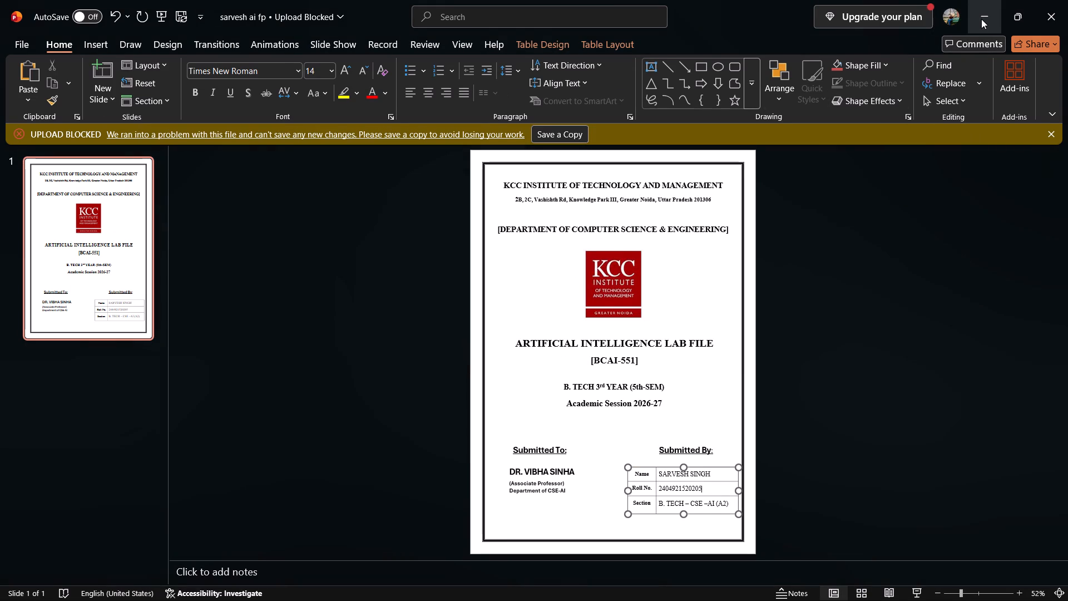
click(981, 19)
Copy the LALIT ai fp presentation file on the Windows desktop to the clipboard.
right_click(462, 28)
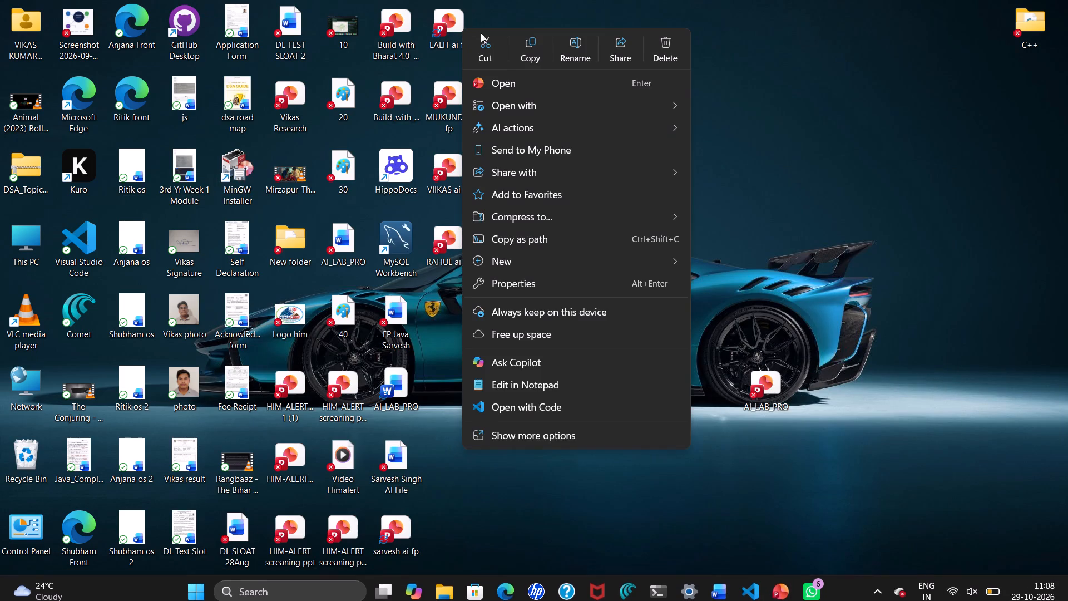
click(522, 51)
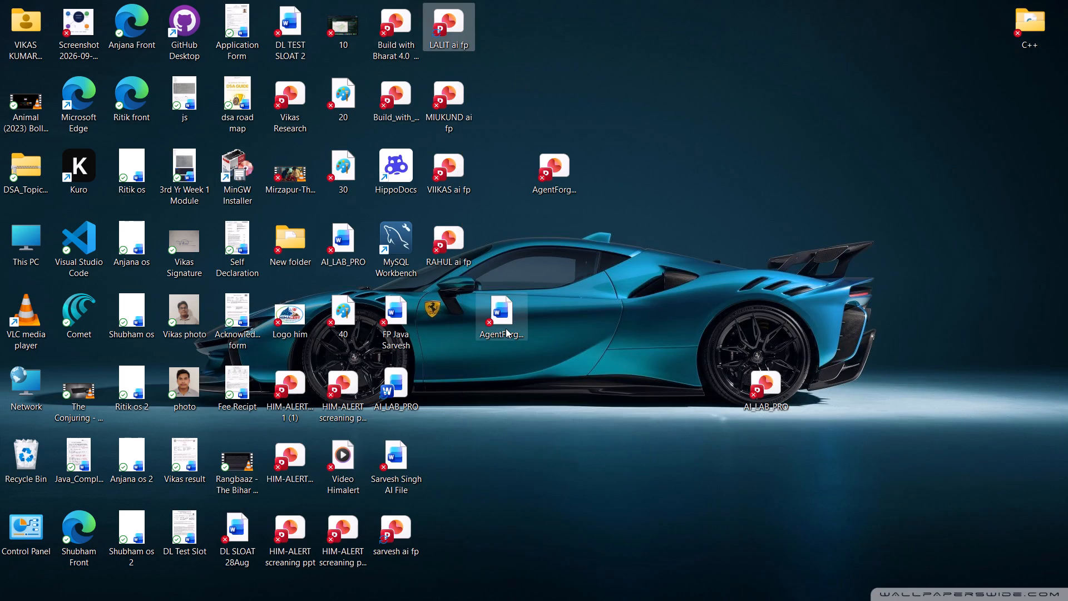
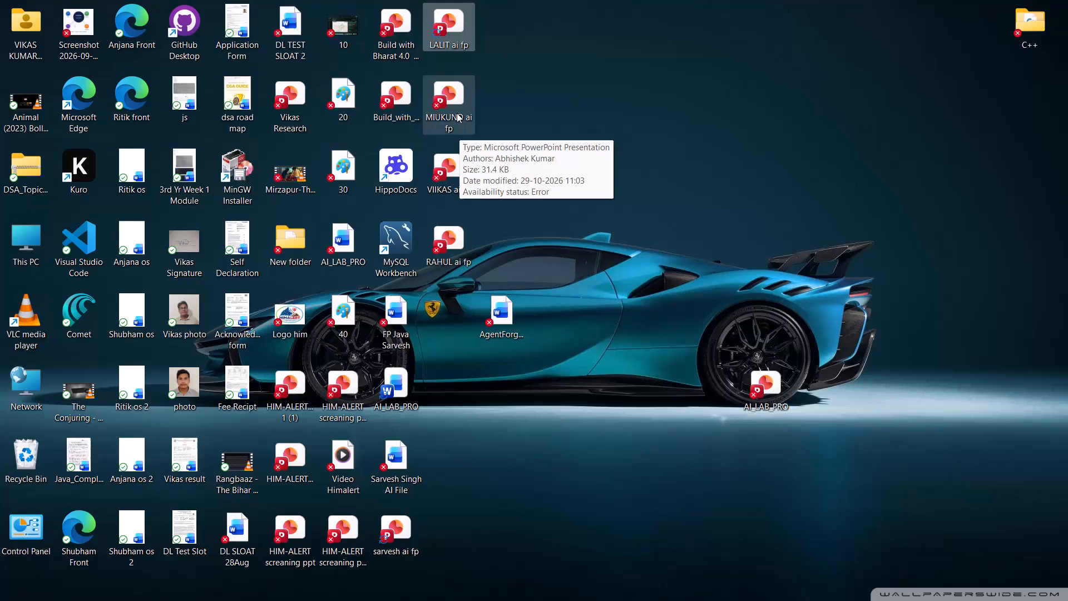
Open the MIUKUND ai fp presentation from the Windows desktop.
right_click(457, 105)
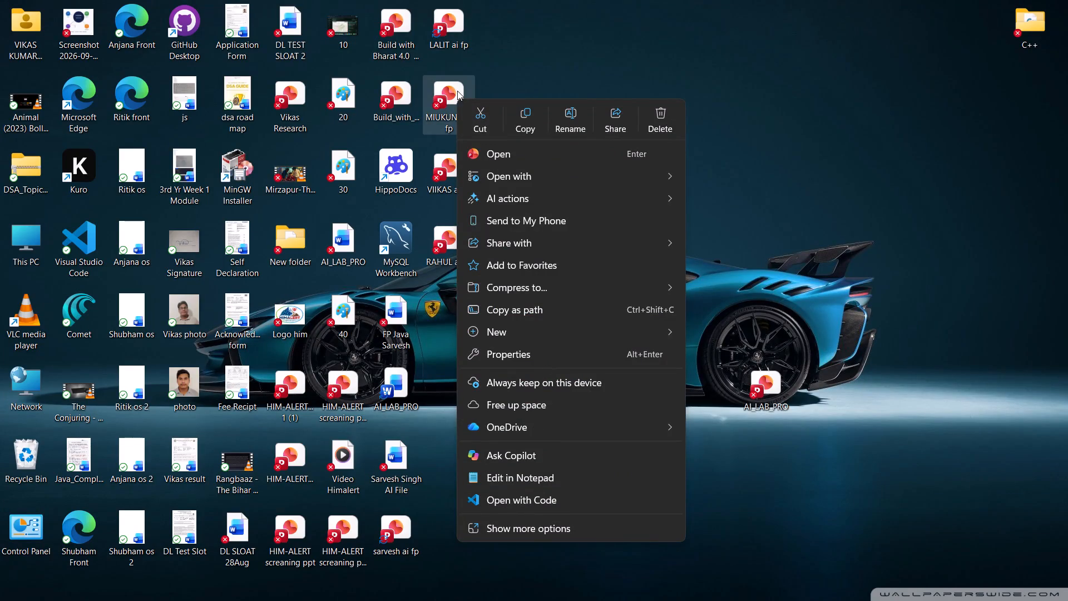
double_click(457, 91)
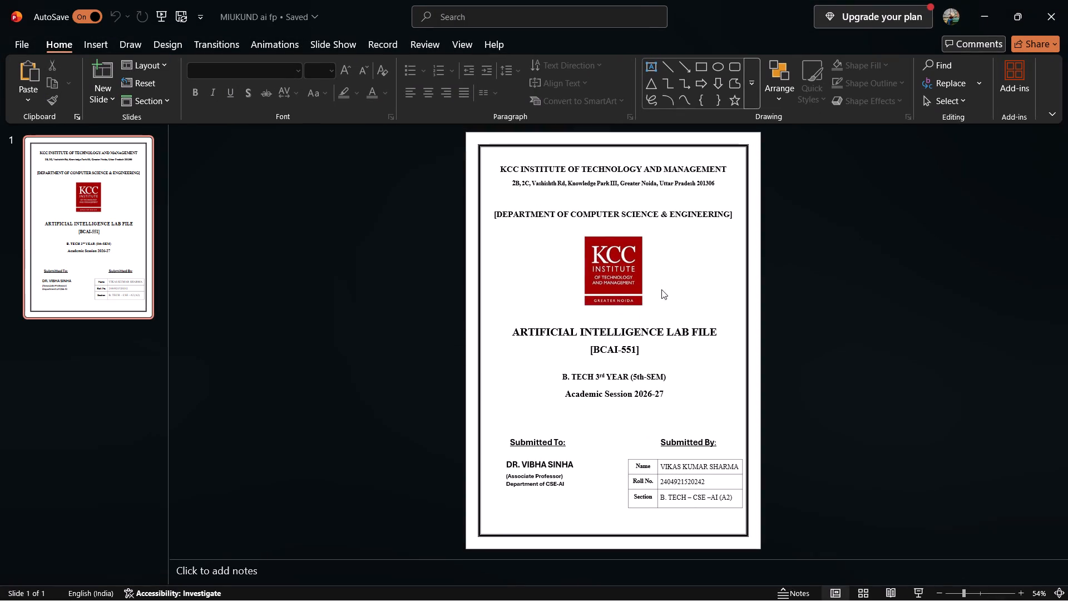
Replace the student name in the Submitted By table with Mukund's full name in capitals.
click(731, 469)
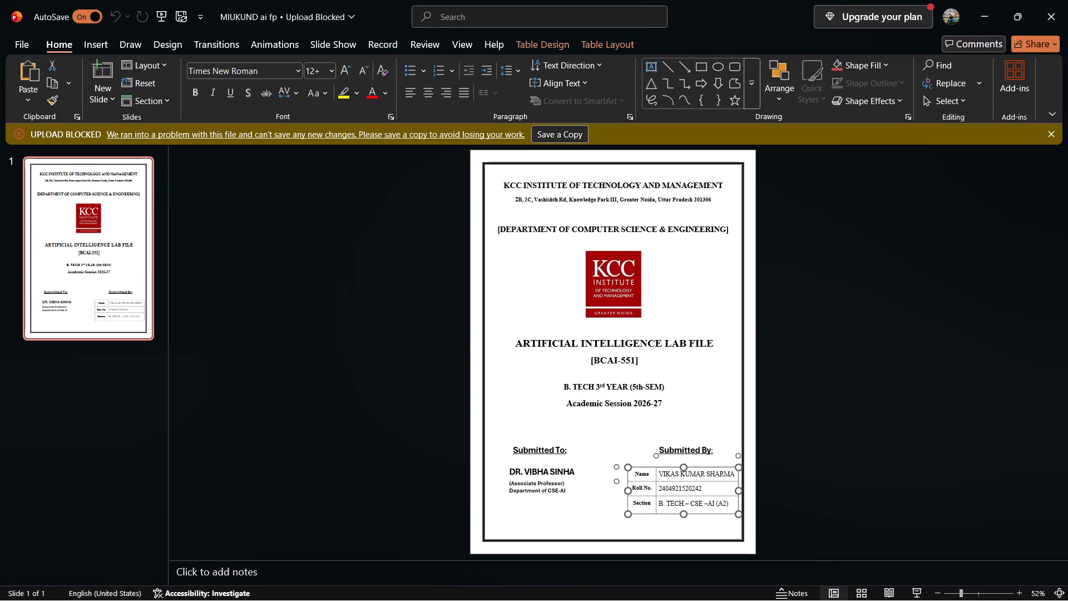
click(733, 471)
click(730, 474)
key(Right)
key(BackSpace)
key(BackSpace)
key(BackSpace)
key(BackSpace)
key(BackSpace)
key(BackSpace)
key(BackSpace)
key(BackSpace)
key(BackSpace)
key(BackSpace)
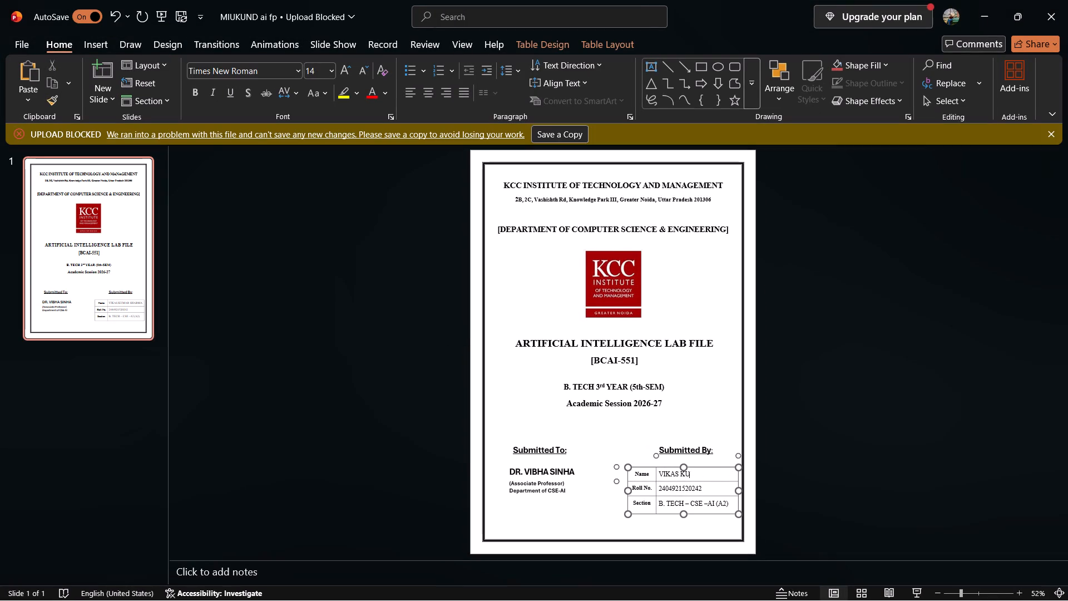
key(BackSpace)
key(BackSpace)
key(BackSpace)
key(BackSpace)
key(BackSpace)
key(BackSpace)
key(BackSpace)
key(BackSpace)
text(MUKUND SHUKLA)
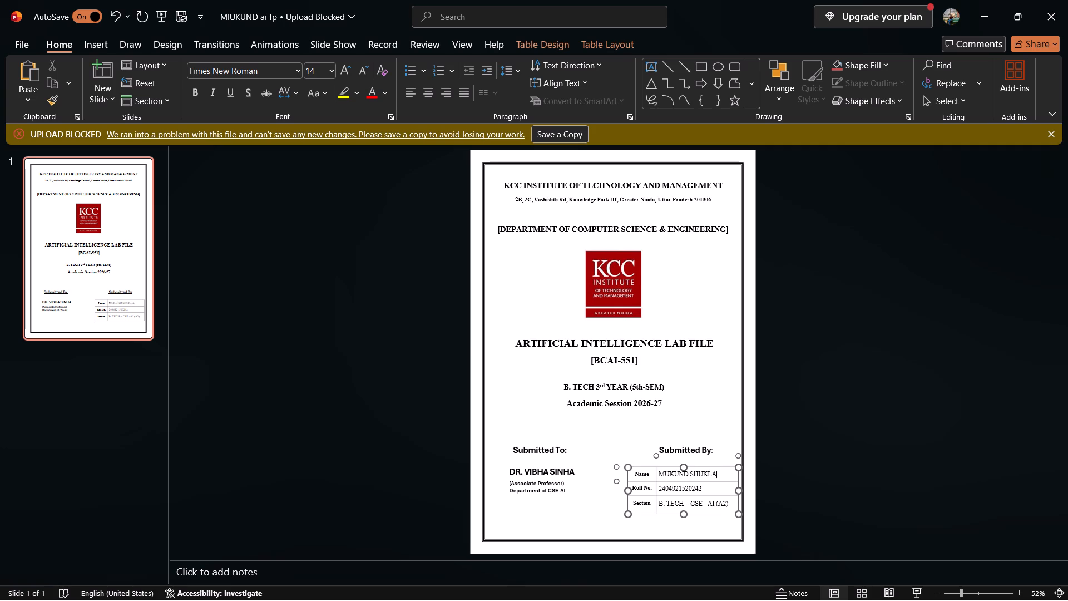
Replace the last three digits of the roll number in the Submitted By table with those of Mukund's roll number.
click(703, 482)
click(709, 491)
key(BackSpace)
key(BackSpace)
key(BackSpace)
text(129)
Turn off AutoSave for the MIUKUND ai fp presentation and save it under its existing name.
click(80, 26)
click(23, 41)
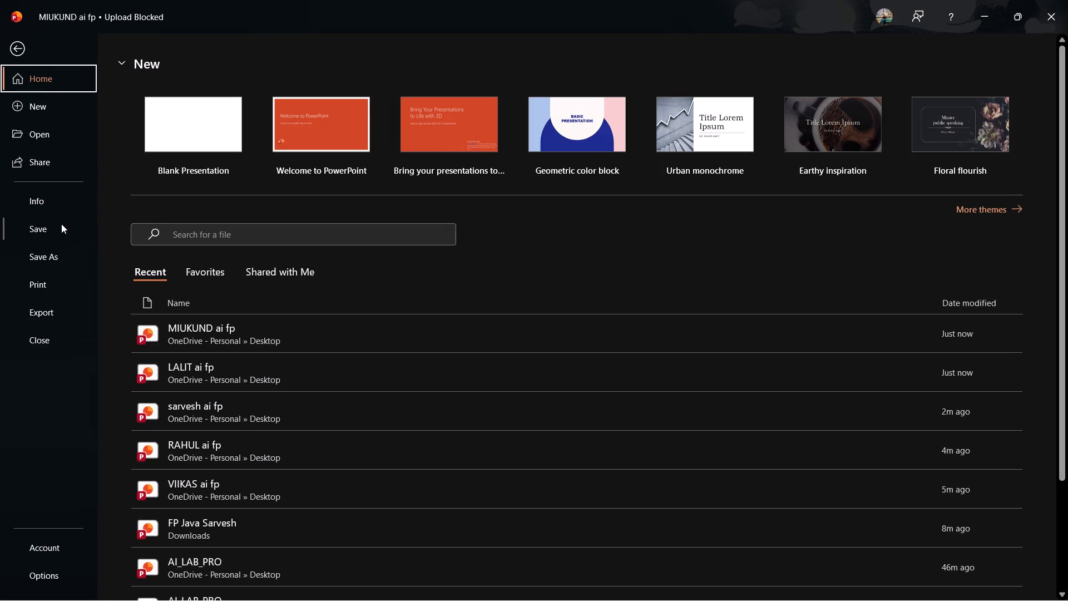
click(61, 224)
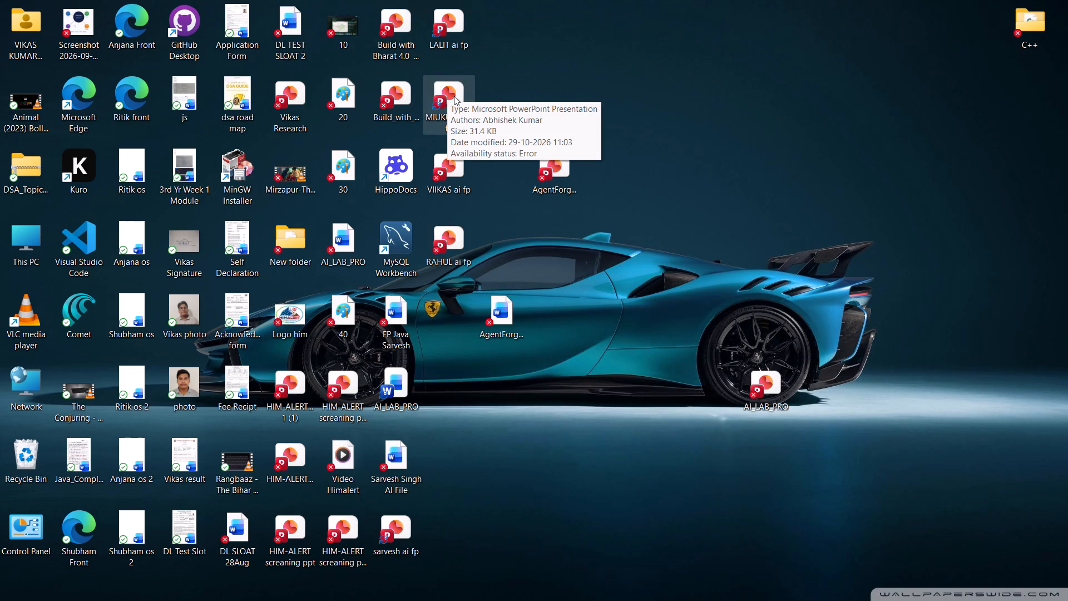
Copy the MIUKUND ai fp presentation file on the Windows desktop to the clipboard.
right_click(449, 98)
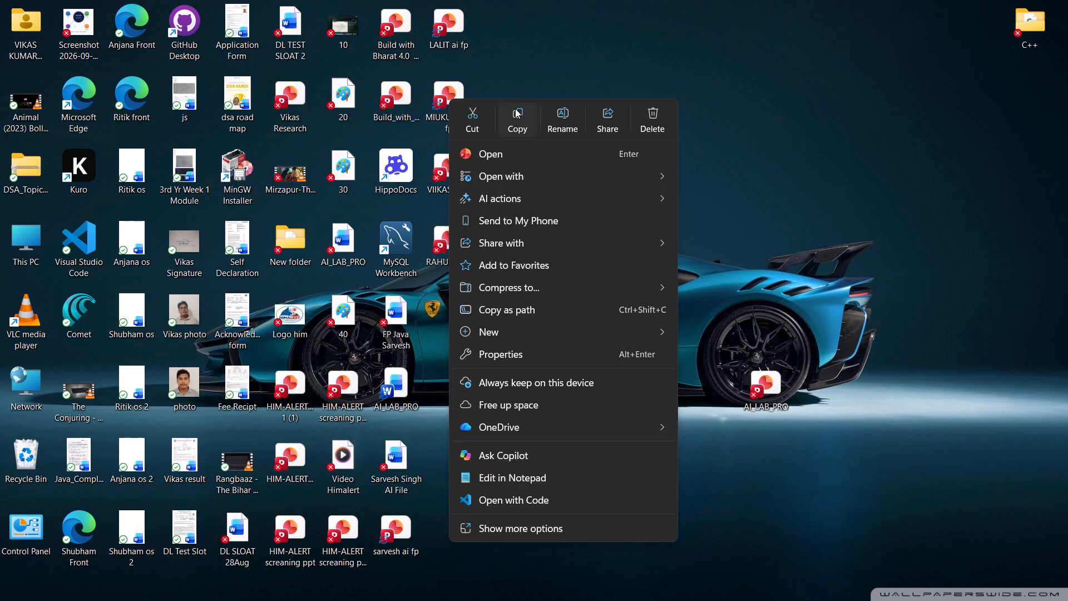
click(515, 109)
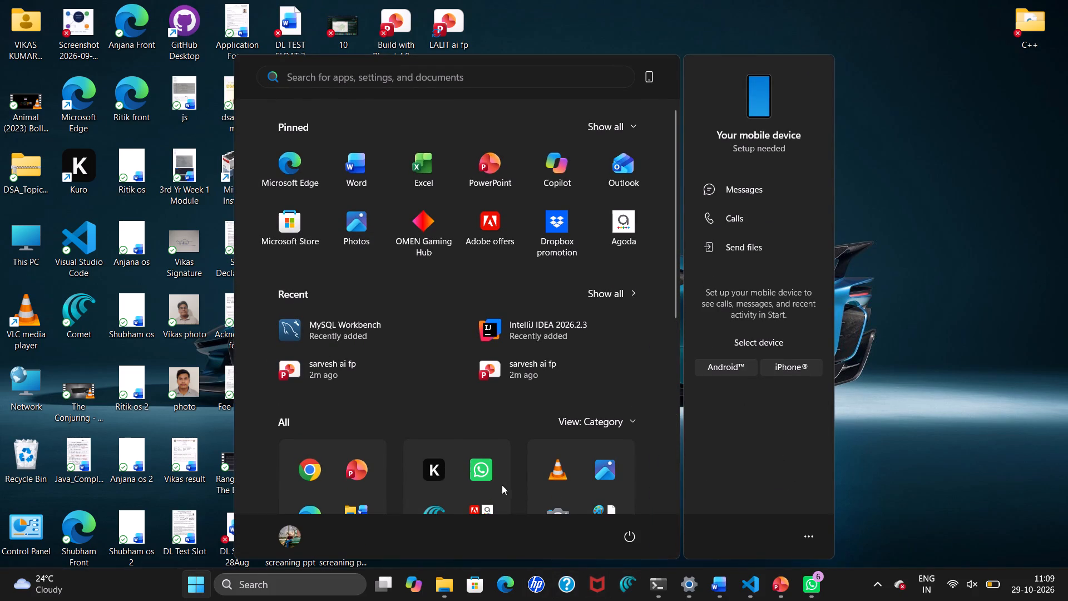
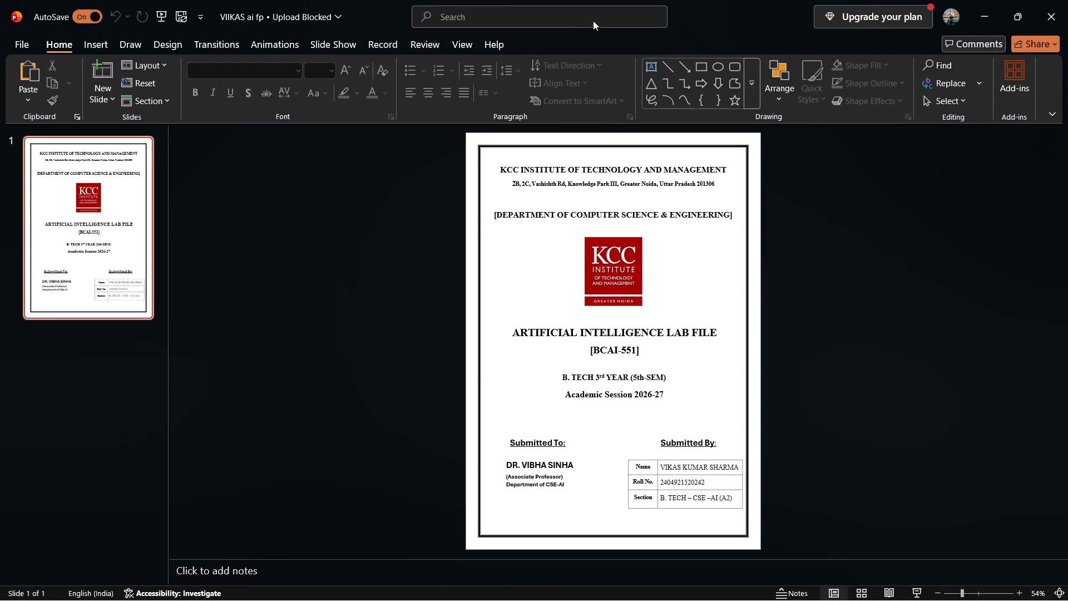
Close the VIIKAS ai fp presentation and return to the Windows desktop.
click(1044, 22)
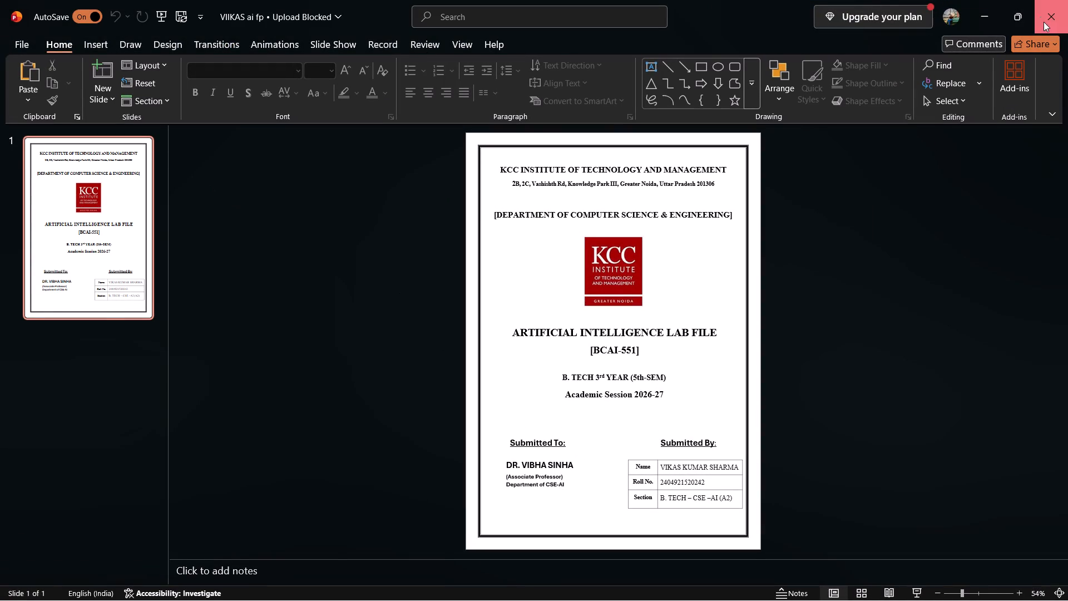
click(1052, 27)
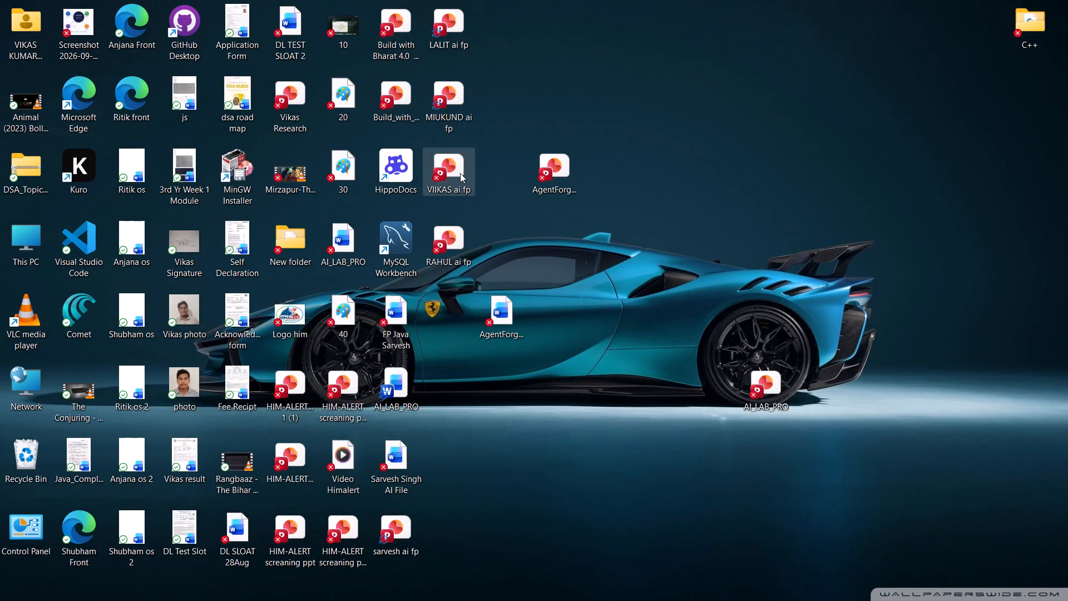
Open the RAHUL ai fp presentation from the desktop to check its cover page details, and close it.
double_click(461, 252)
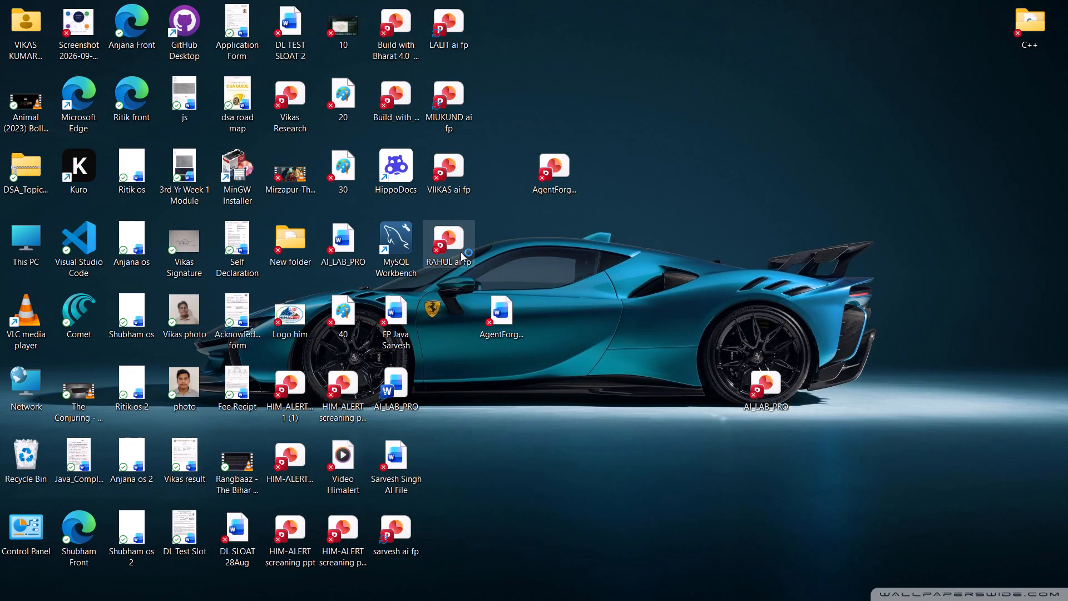
click(1067, 27)
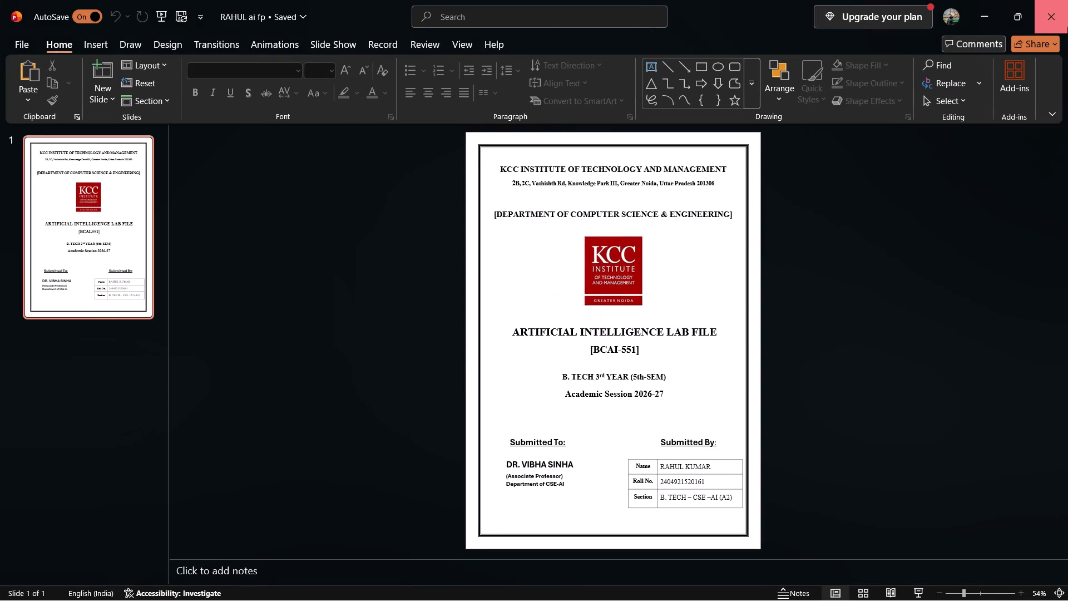
click(1067, 0)
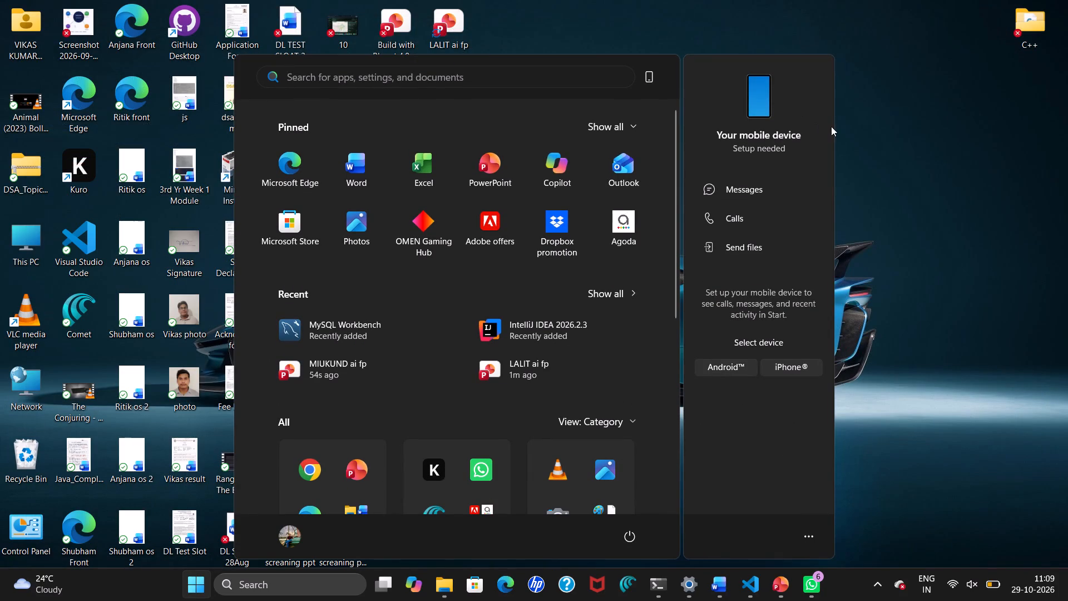
click(831, 126)
click(843, 126)
Select the VIIKAS ai fp and RAHUL ai fp presentation files together on the desktop.
ctrl+click(460, 169)
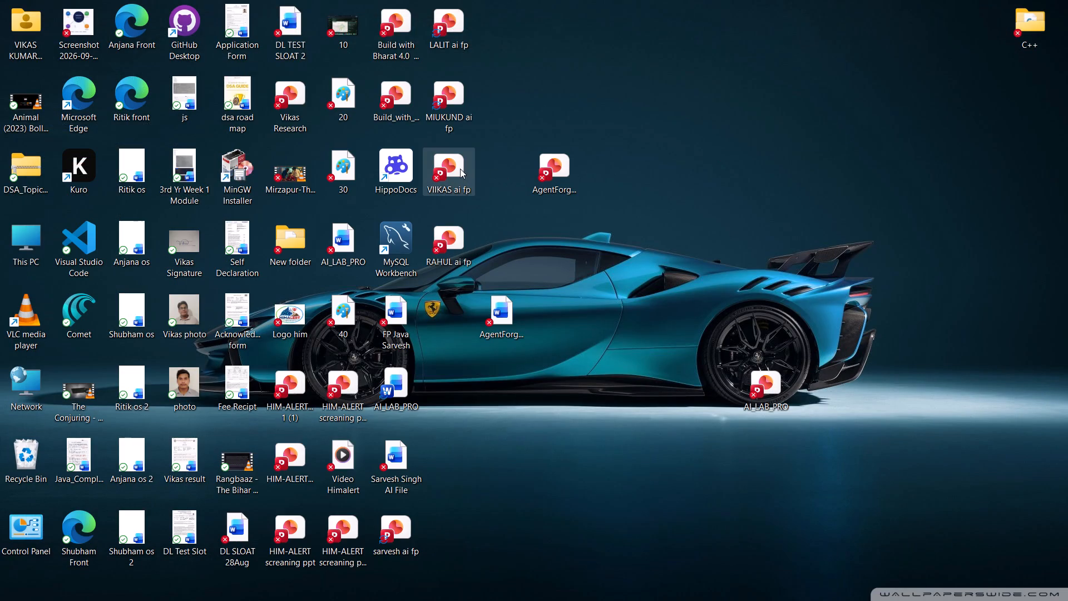
ctrl+click(457, 234)
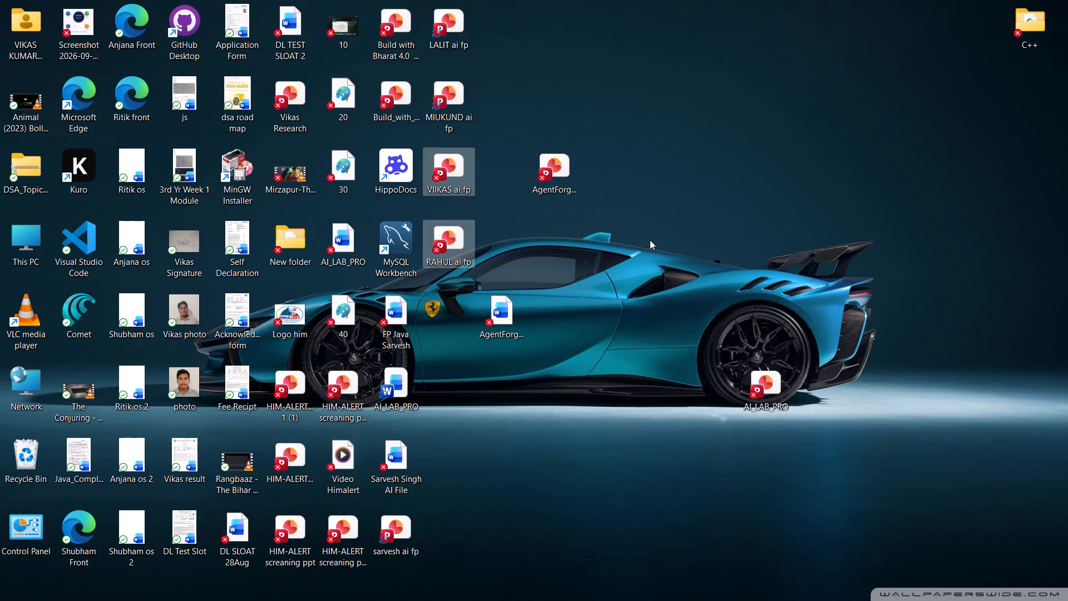
ctrl+right_click(650, 240)
click(720, 184)
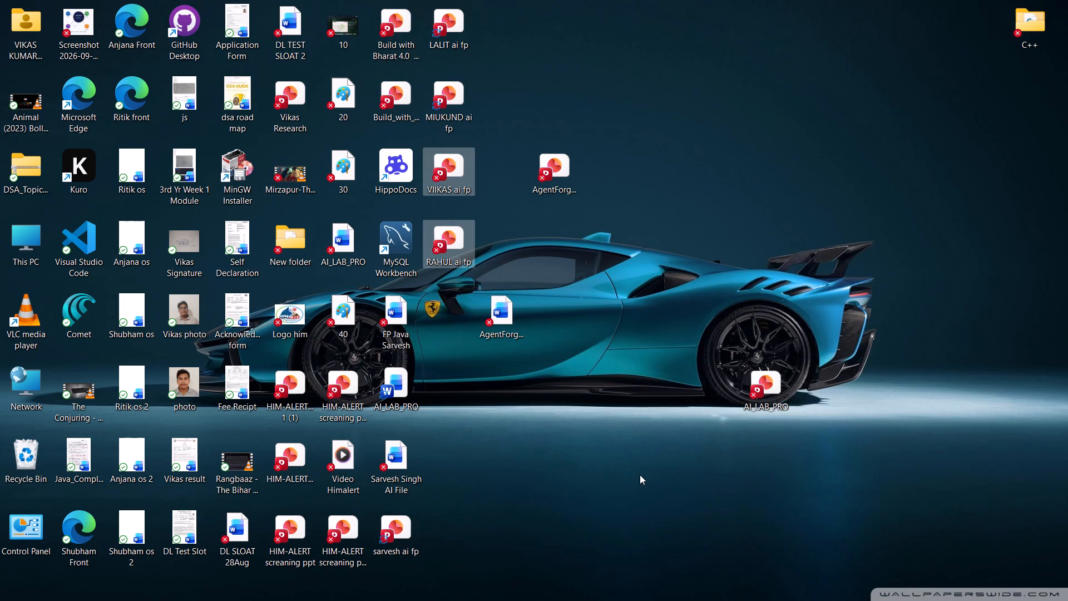
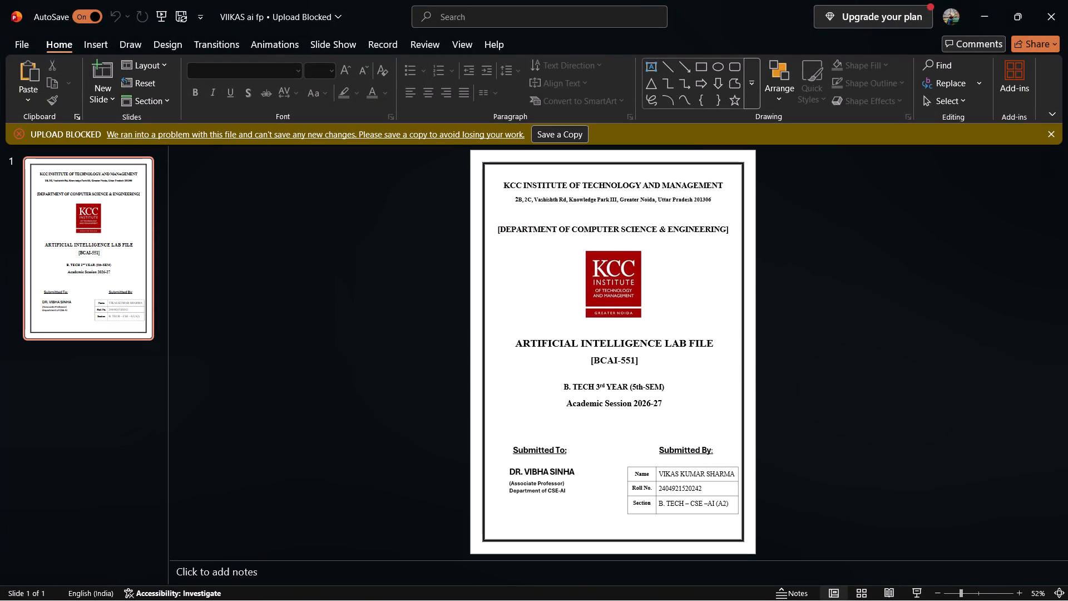
Widen the student details table under Submitted By, extending its left edge to the slide's vertical centre line.
click(627, 475)
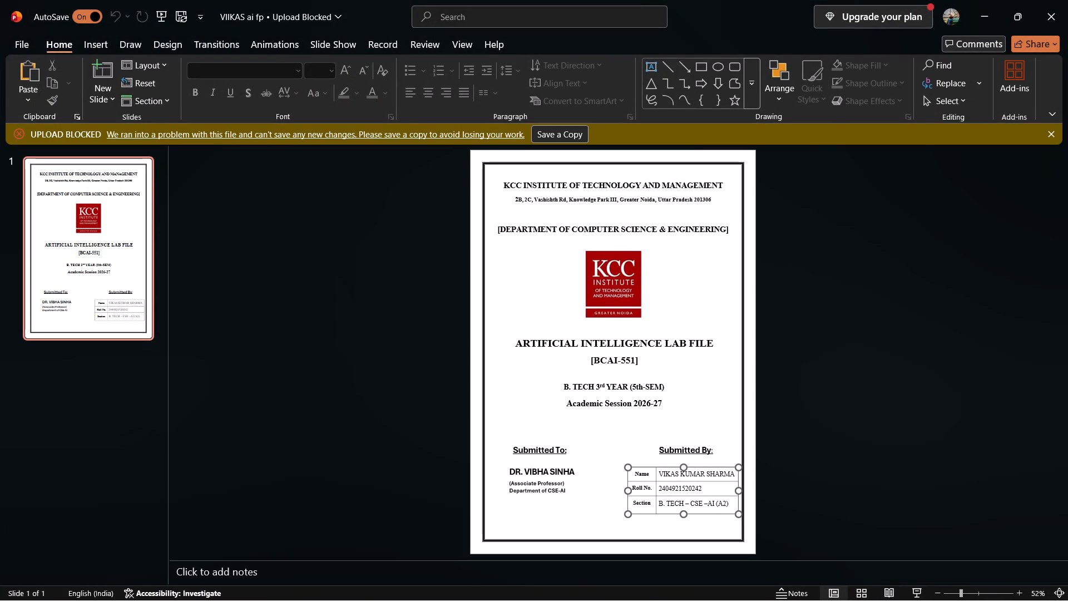
drag(627, 475, 621, 479)
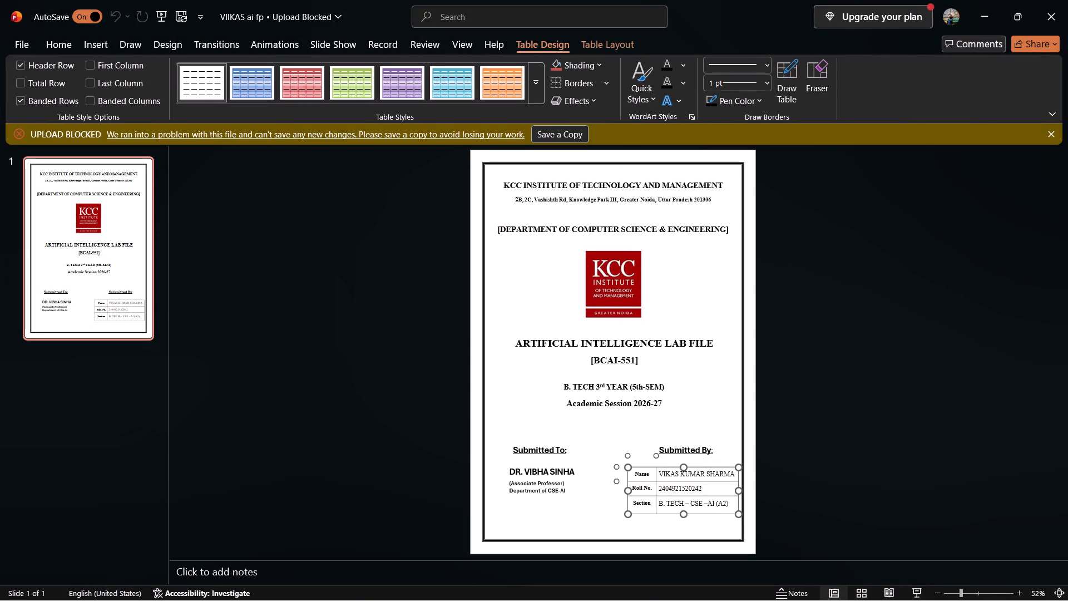
drag(628, 469, 619, 470)
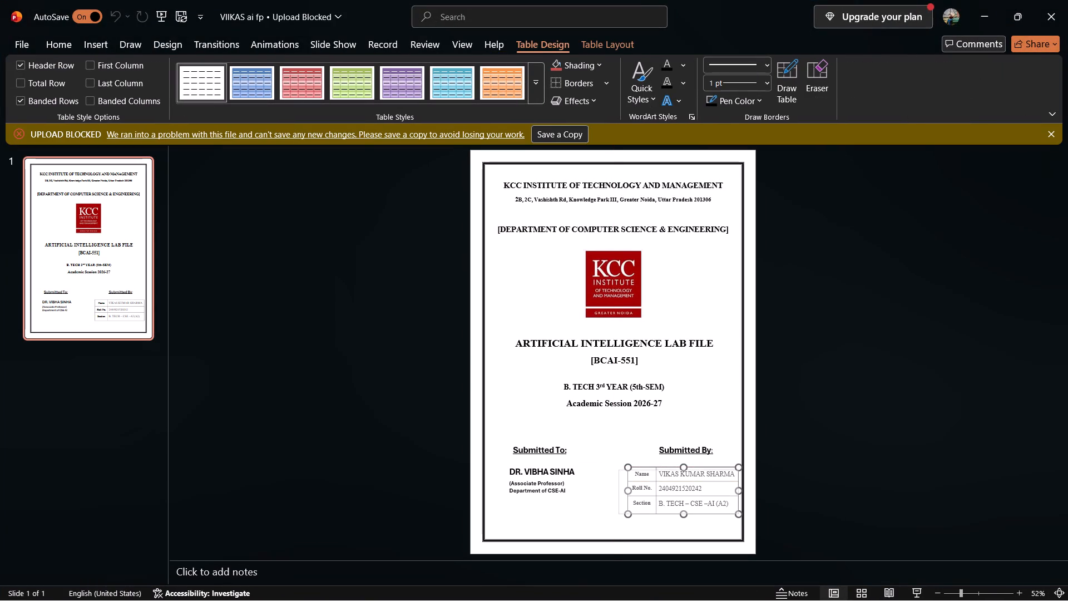
drag(619, 470, 620, 470)
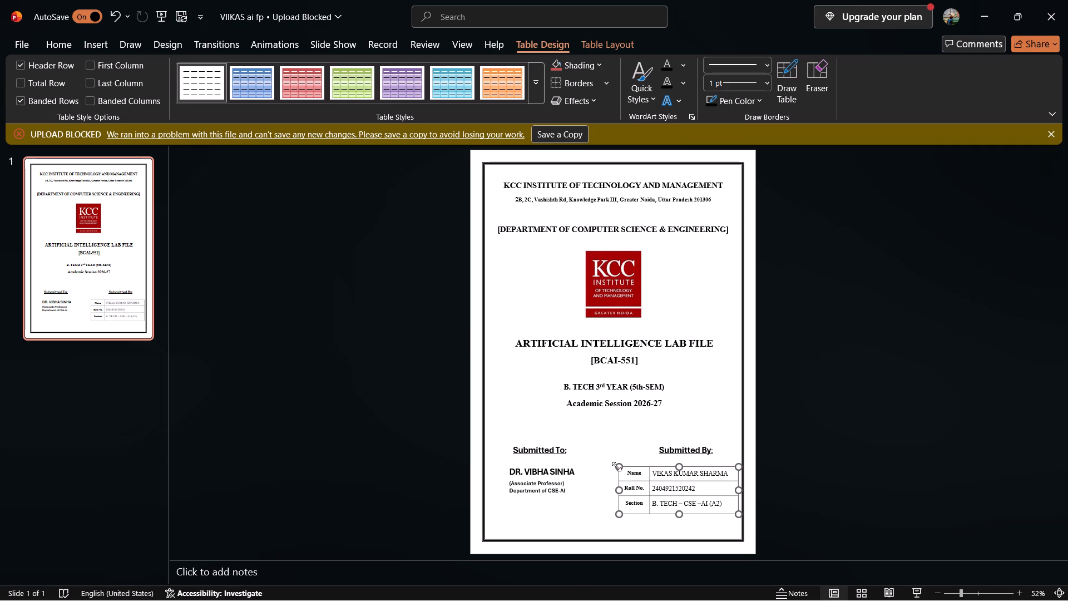
click(616, 466)
drag(619, 492, 611, 492)
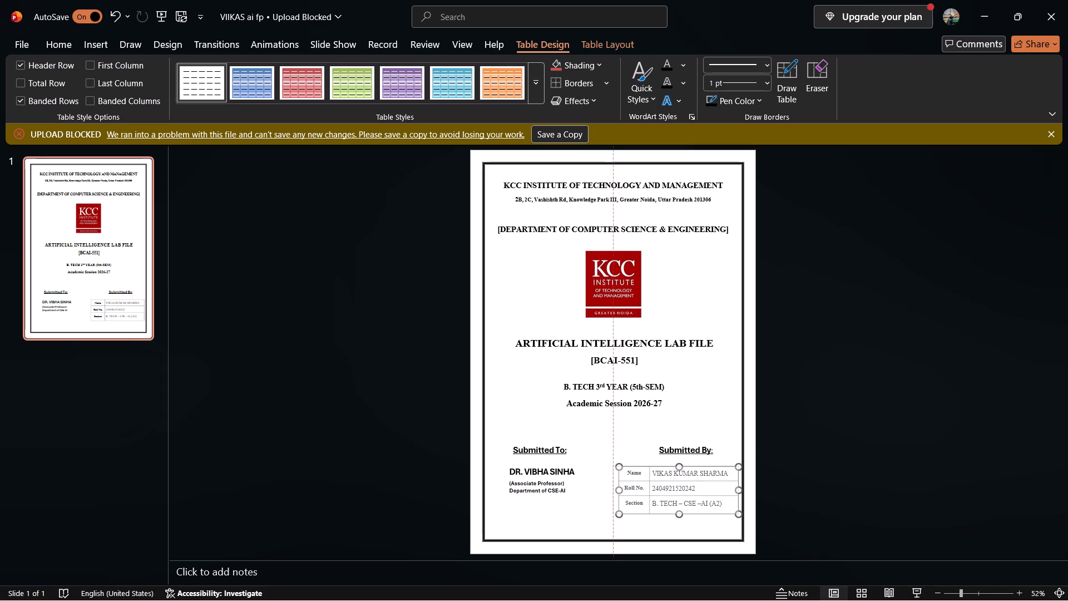
drag(611, 492, 611, 492)
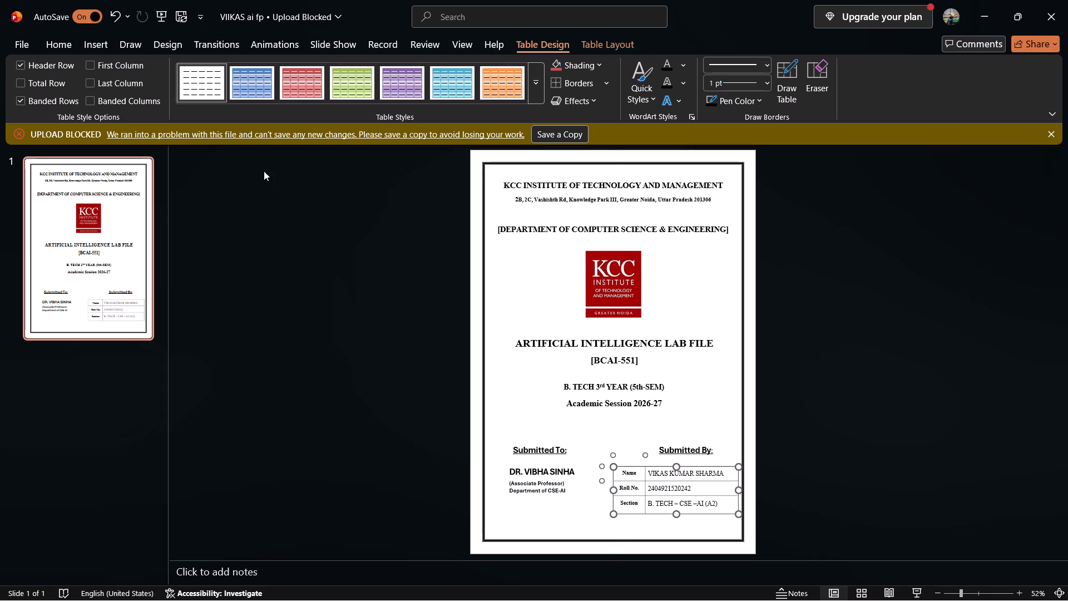
Turn off AutoSave for the VIIKAS ai fp presentation, save it, and return to the desktop.
click(88, 22)
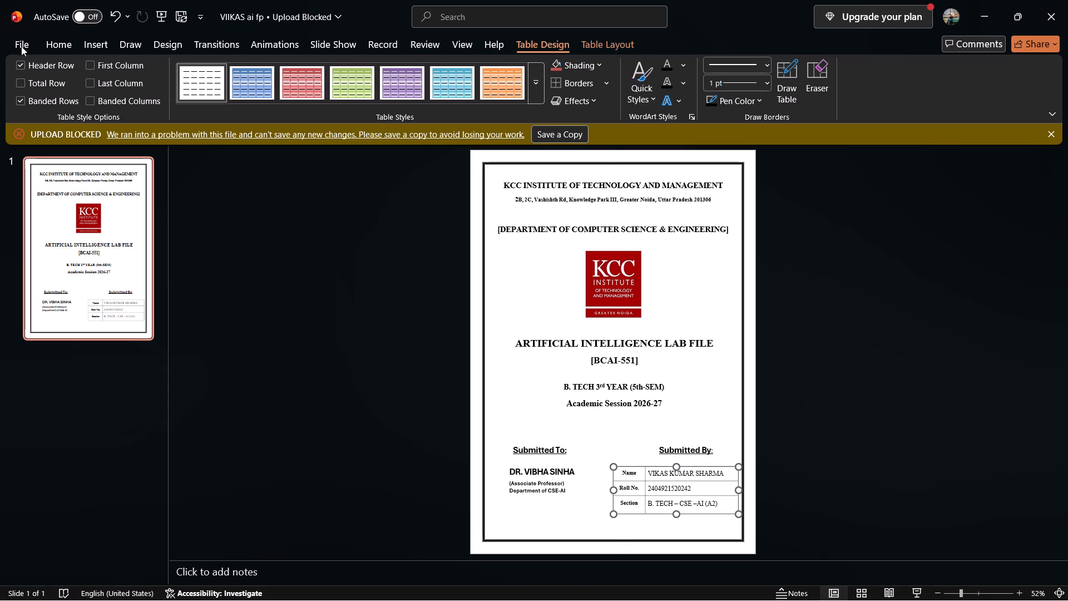
click(21, 46)
click(66, 225)
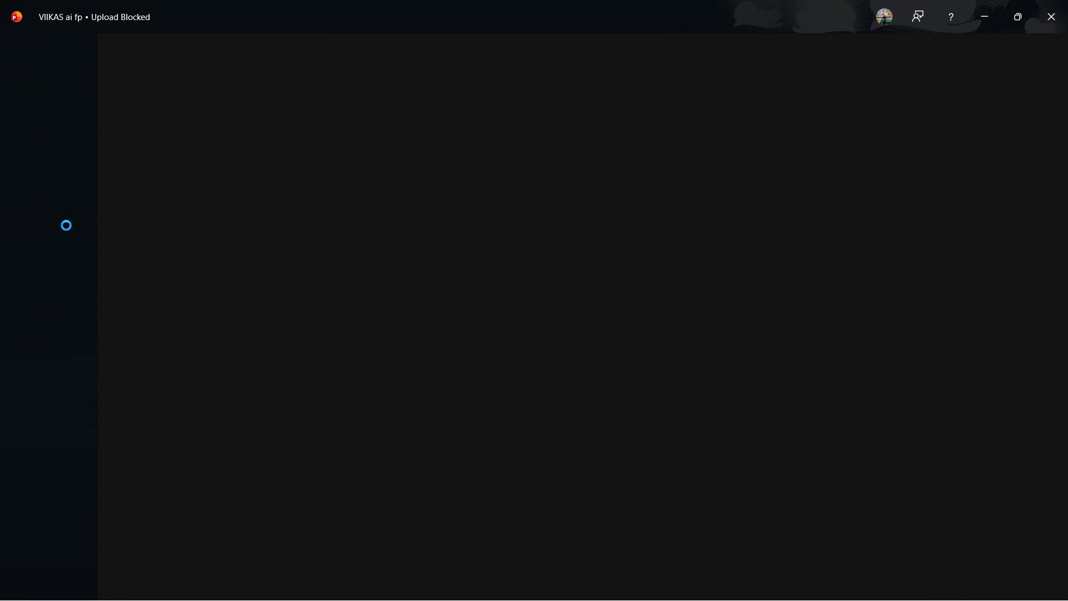
click(995, 9)
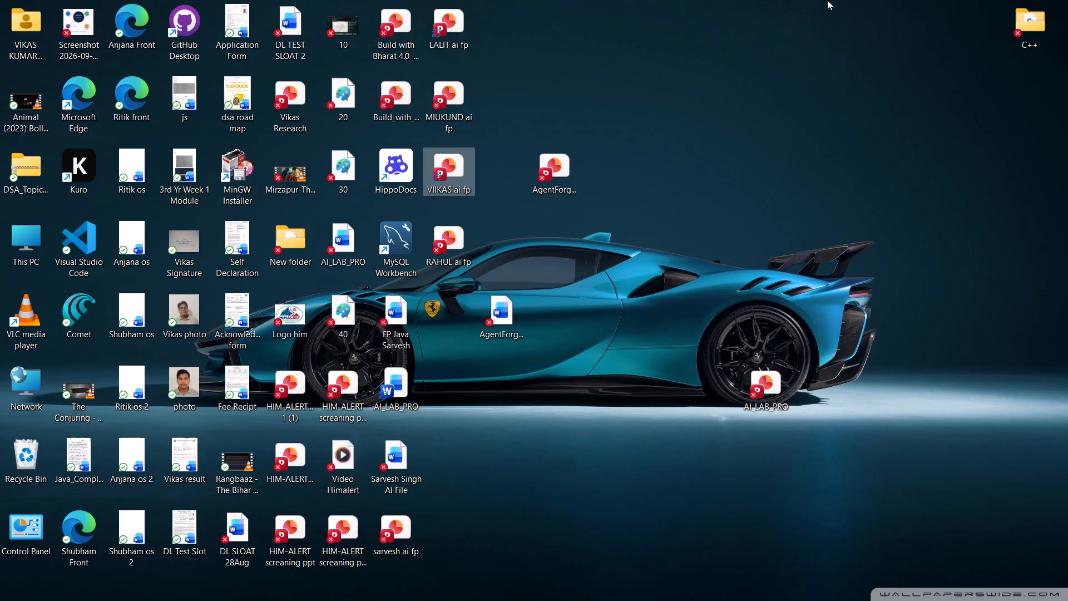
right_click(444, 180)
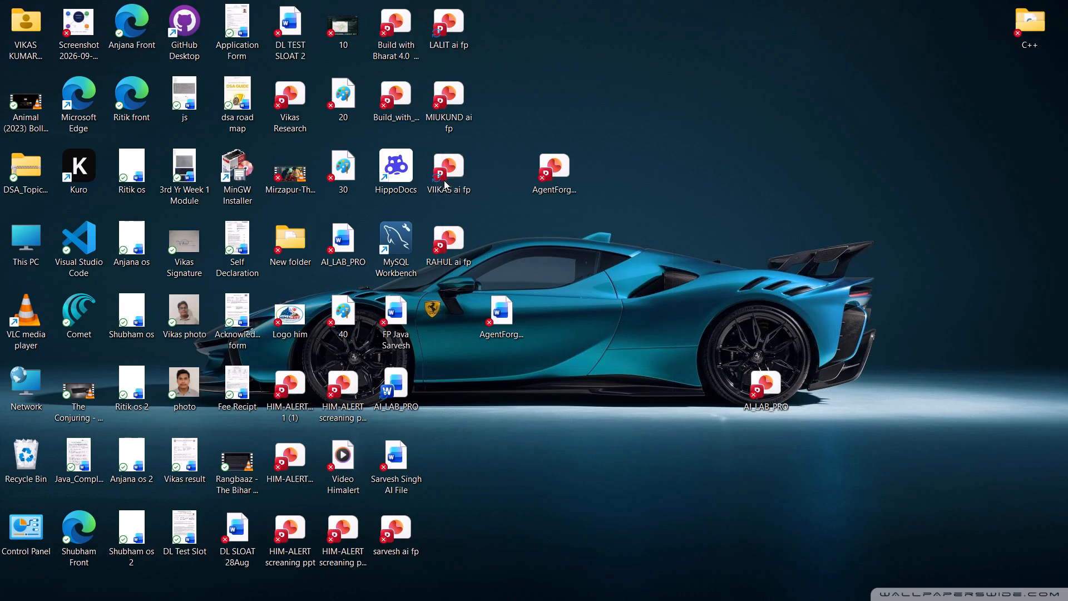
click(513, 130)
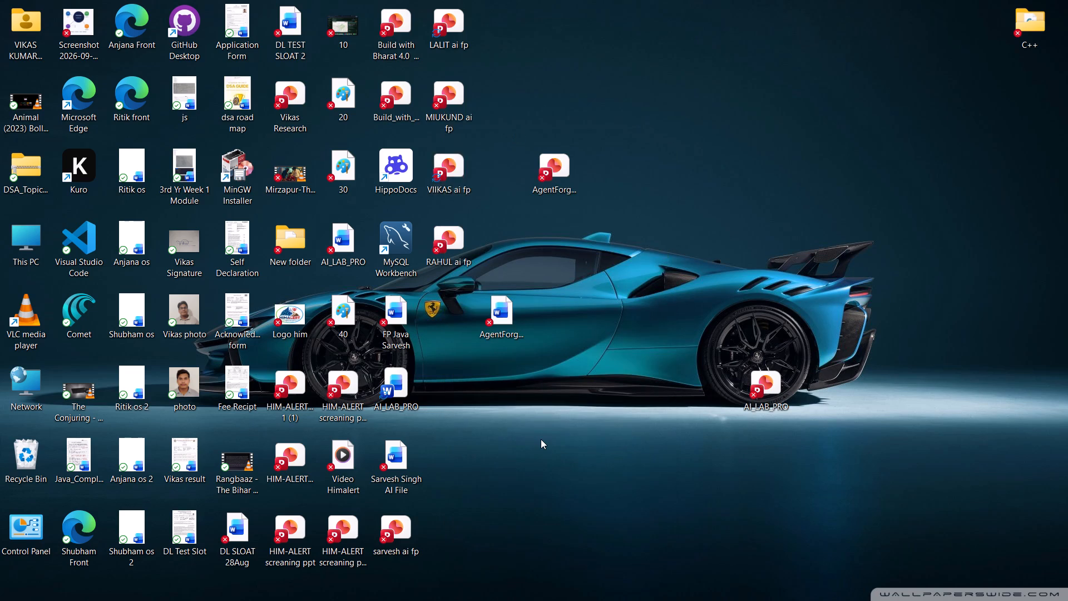